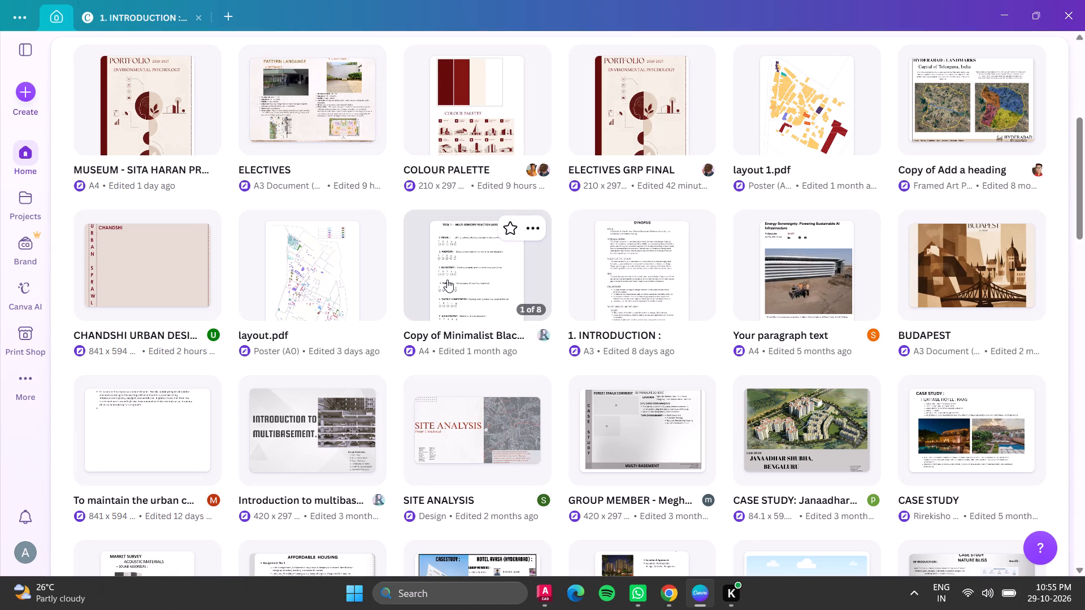
{"action": "scroll", "coordinate": [325, 343], "scroll_direction": "up", "scroll_amount": 3}
{"action": "scroll", "coordinate": [721, 328], "scroll_direction": "down", "scroll_amount": 3}
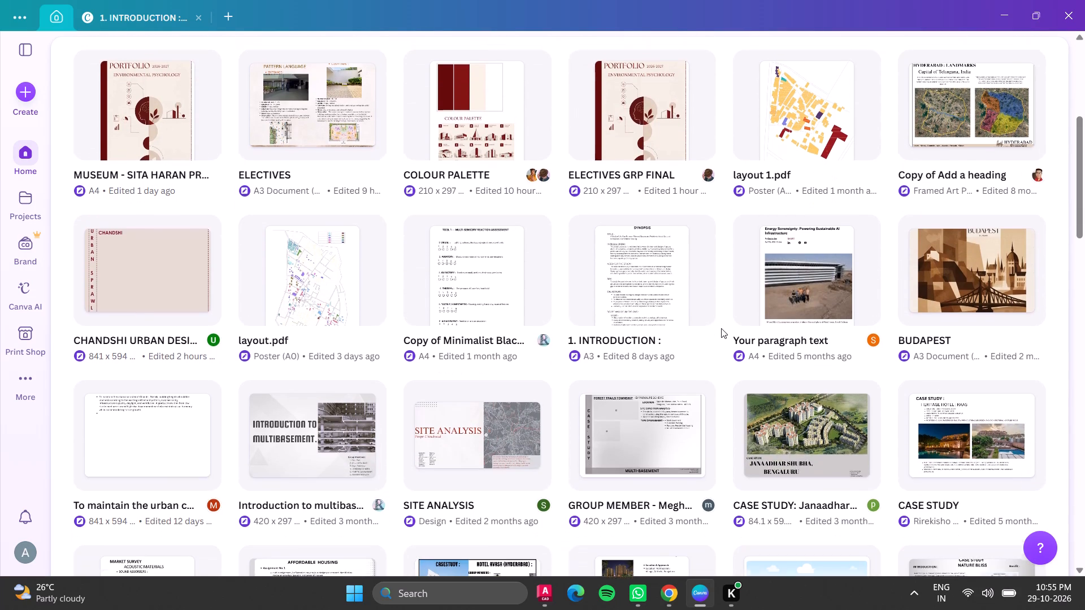
{"action": "scroll", "coordinate": [728, 322], "scroll_direction": "down", "scroll_amount": 1}
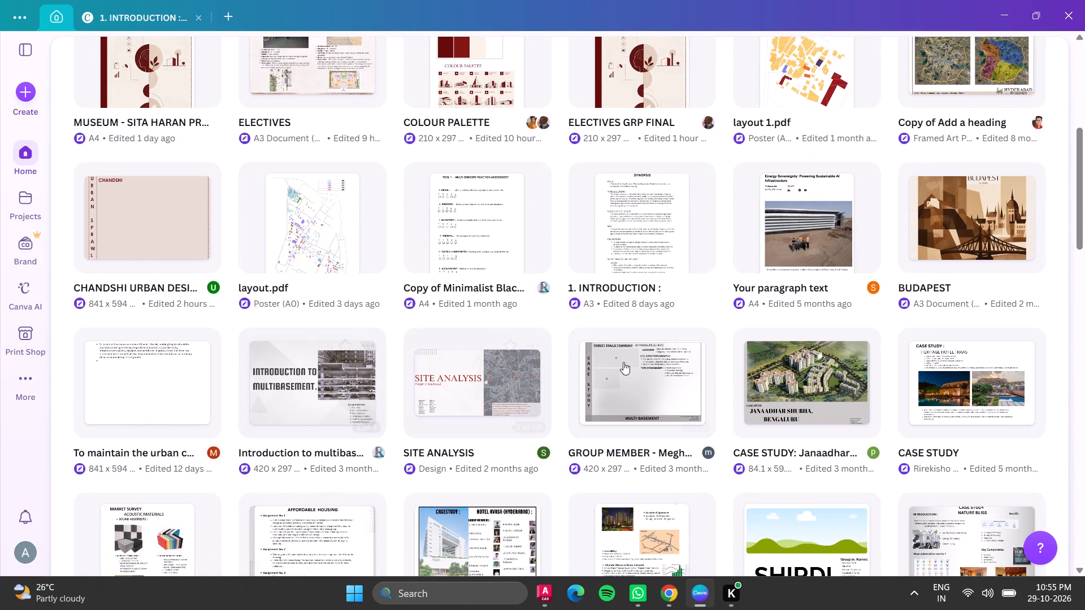
Open the design about maintaining the urban character of Chandsi, Nashik, and look through its pages.
{"action": "left_click", "coordinate": [164, 412]}
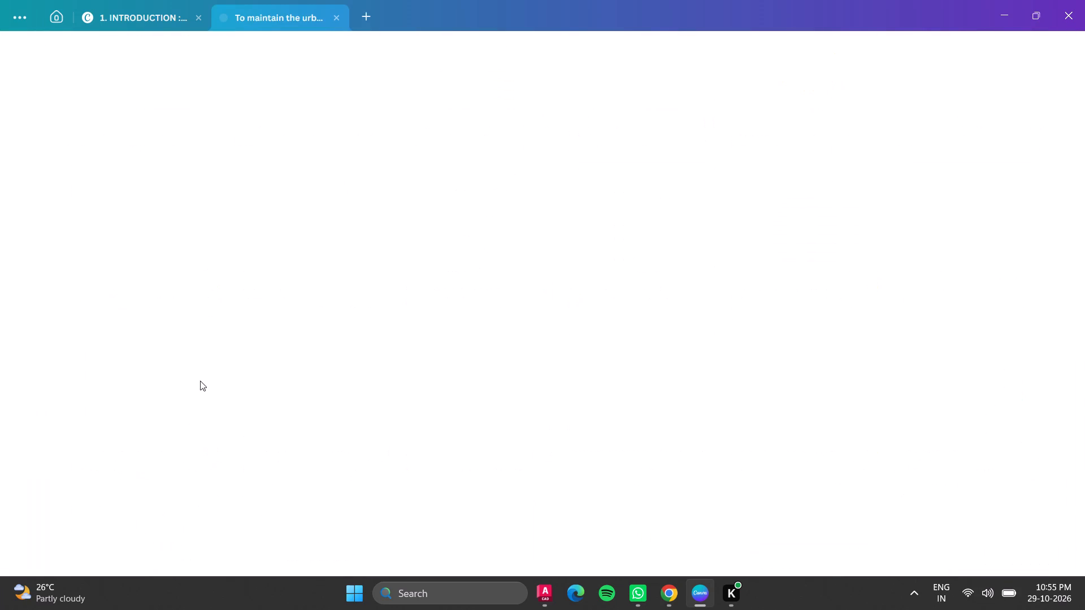
{"action": "scroll", "coordinate": [507, 145], "scroll_direction": "down", "scroll_amount": 6}
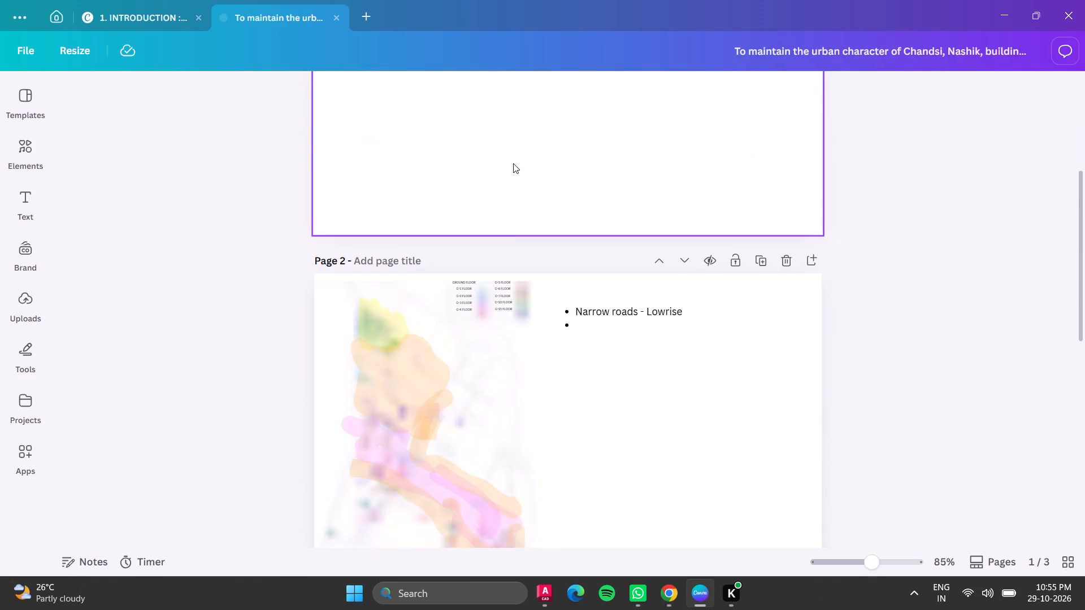
{"action": "scroll", "coordinate": [528, 224], "scroll_direction": "down", "scroll_amount": 2}
{"action": "scroll", "coordinate": [476, 242], "scroll_direction": "down", "scroll_amount": 3}
{"action": "scroll", "coordinate": [492, 234], "scroll_direction": "up", "scroll_amount": 6}
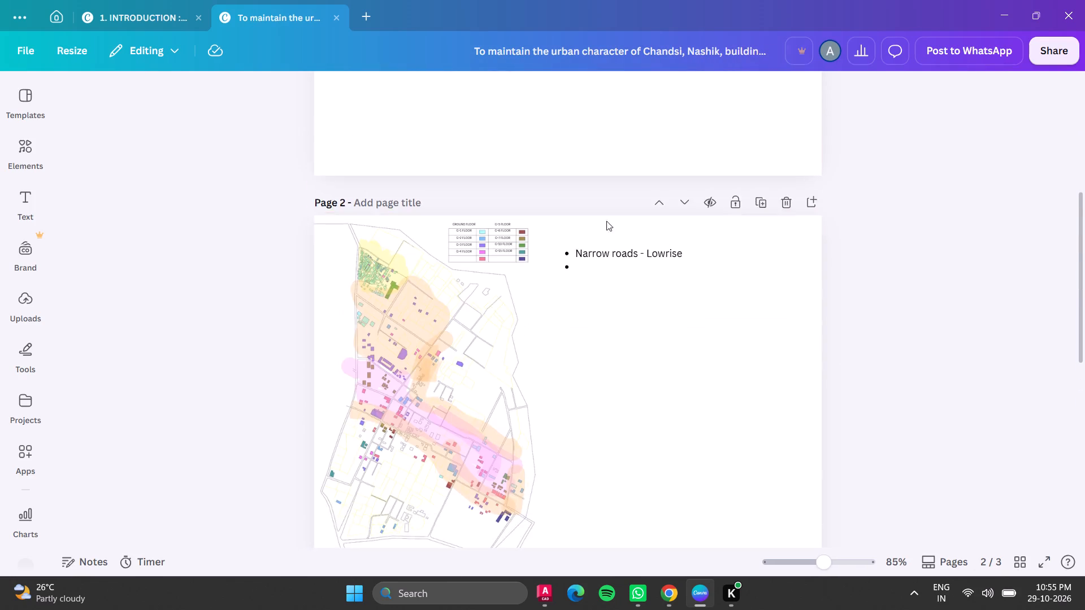
{"action": "scroll", "coordinate": [619, 260], "scroll_direction": "up", "scroll_amount": 7}
{"action": "scroll", "coordinate": [619, 249], "scroll_direction": "down", "scroll_amount": 9}
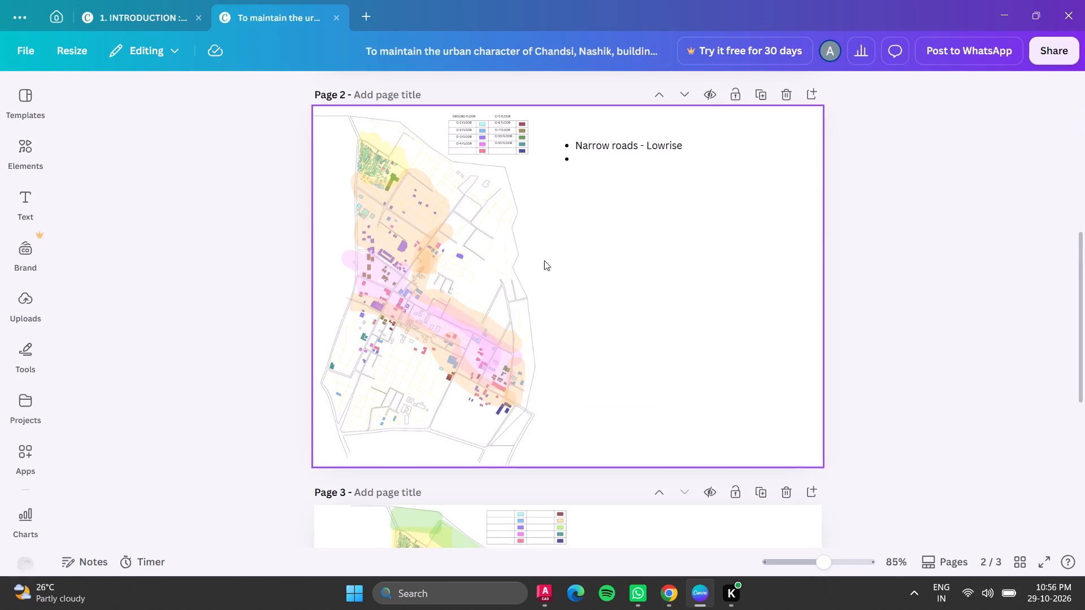
{"action": "scroll", "coordinate": [442, 264], "scroll_direction": "down", "scroll_amount": 14}
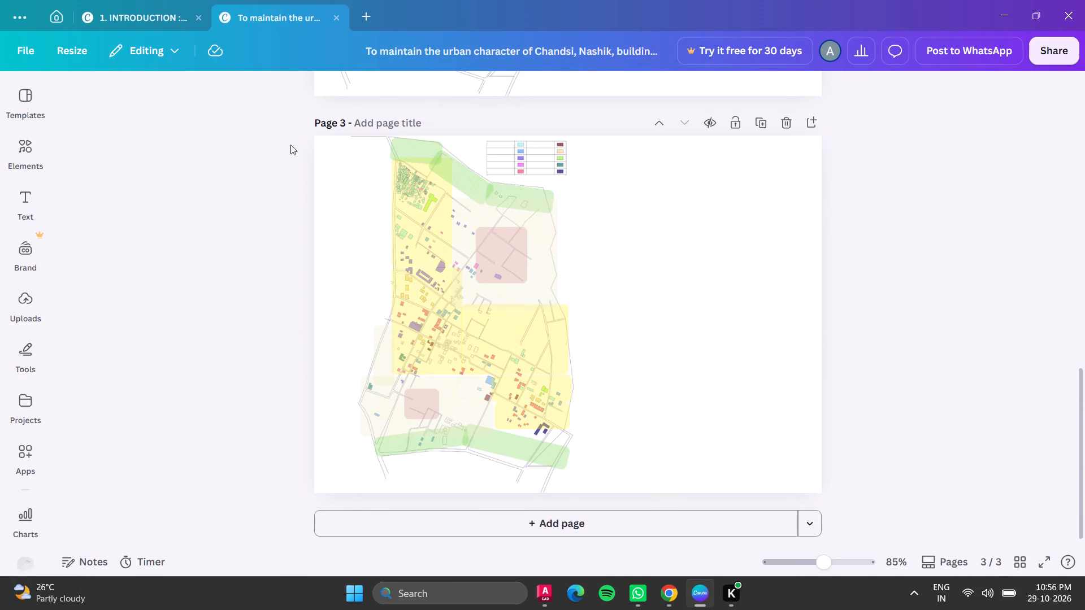
Open the LITERATURE REVIEW design from the Canva home page and look through its pages.
{"action": "left_click", "coordinate": [51, 15]}
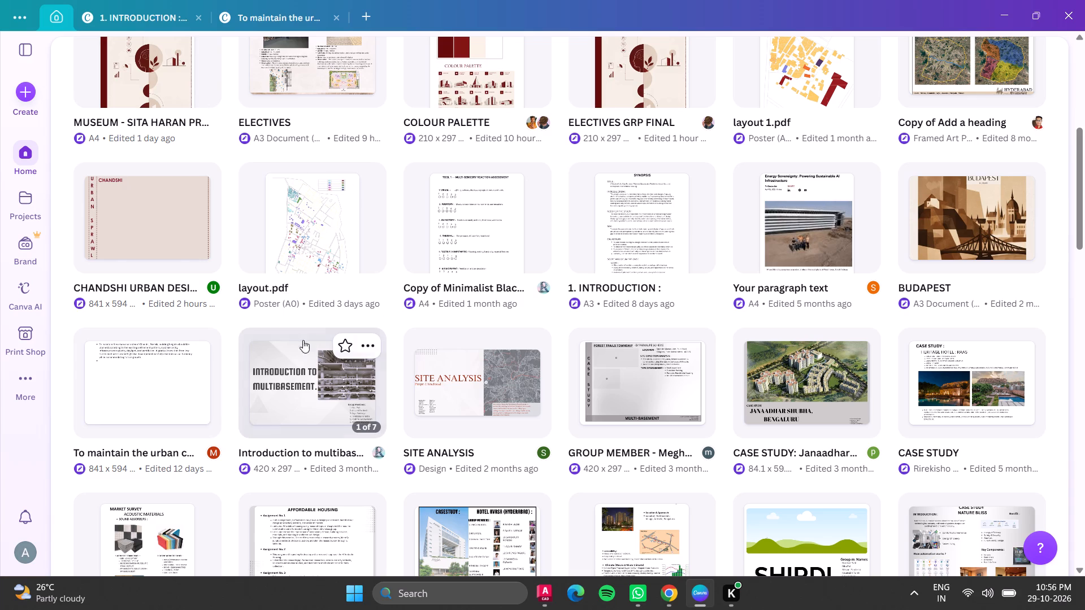
{"action": "scroll", "coordinate": [387, 367], "scroll_direction": "down", "scroll_amount": 2}
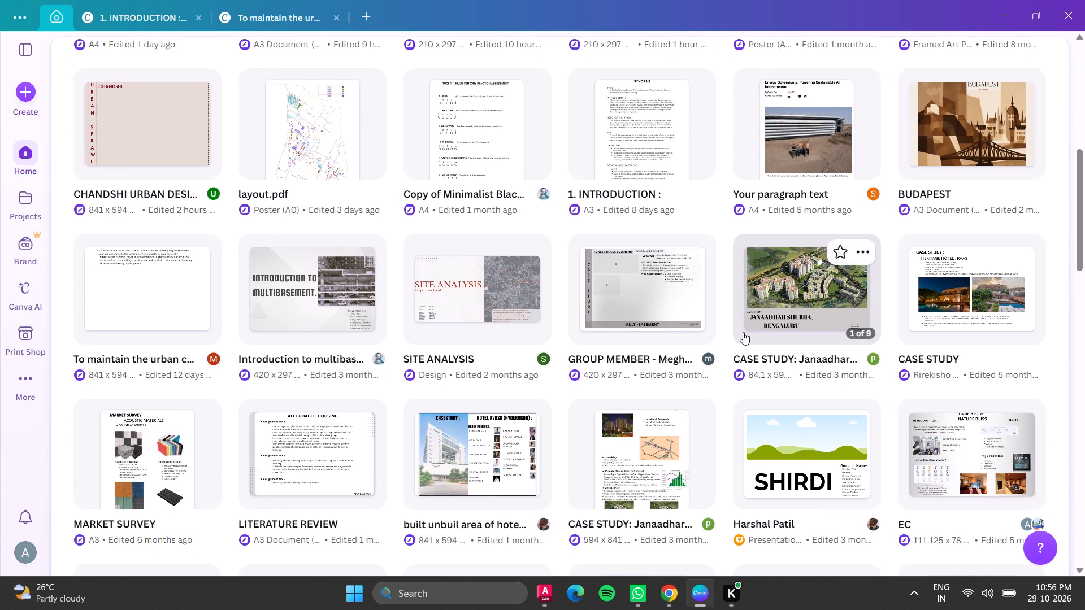
{"action": "scroll", "coordinate": [564, 381], "scroll_direction": "down", "scroll_amount": 3}
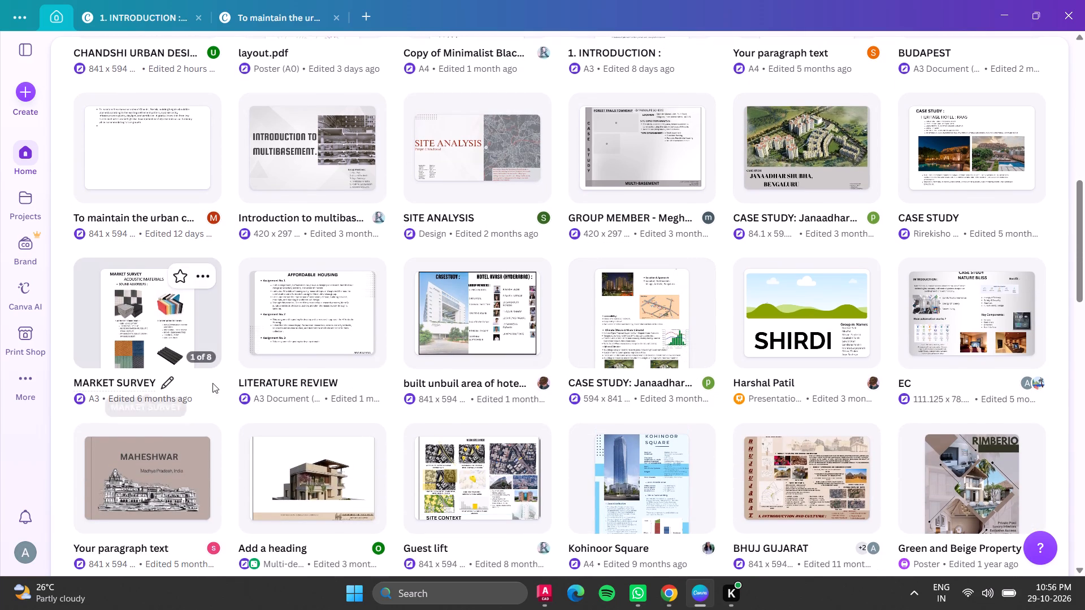
{"action": "left_click", "coordinate": [295, 335]}
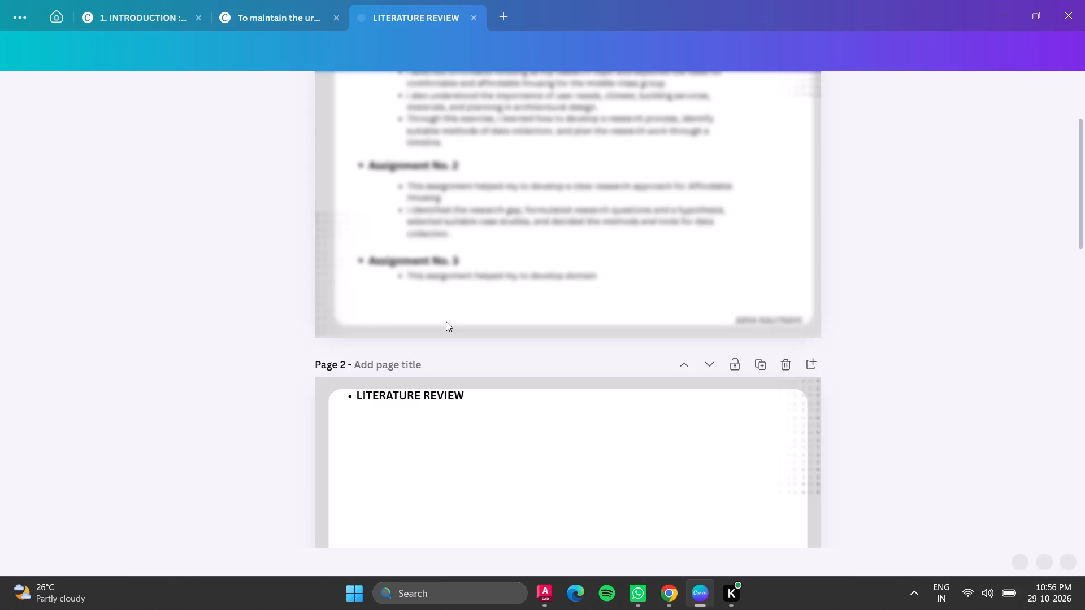
{"action": "scroll", "coordinate": [458, 312], "scroll_direction": "up", "scroll_amount": 3}
{"action": "scroll", "coordinate": [458, 312], "scroll_direction": "down", "scroll_amount": 5}
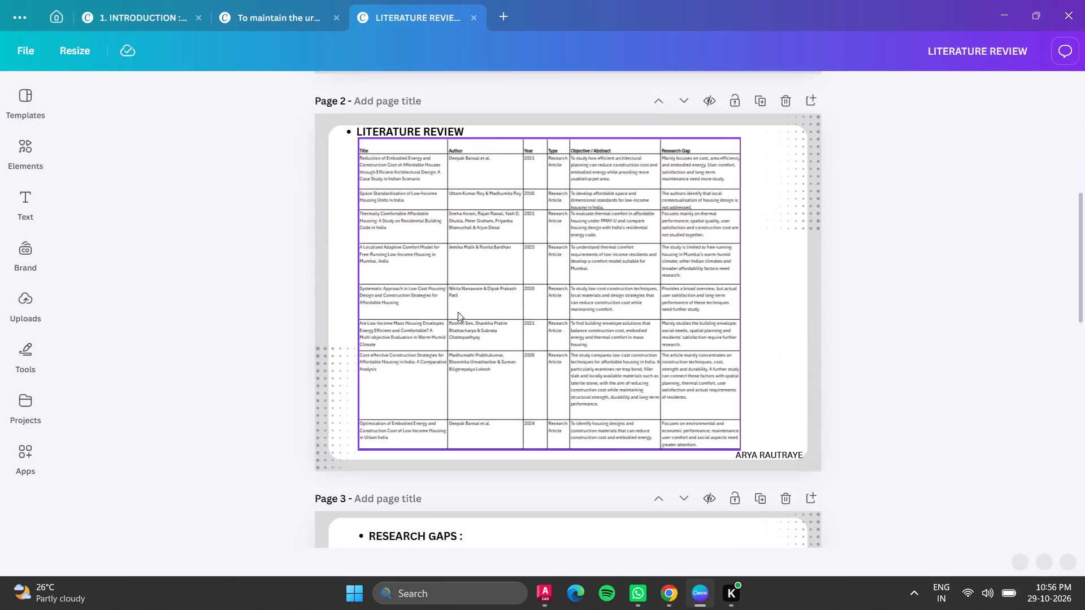
{"action": "scroll", "coordinate": [458, 312], "scroll_direction": "down", "scroll_amount": 20}
{"action": "scroll", "coordinate": [455, 315], "scroll_direction": "down", "scroll_amount": 3}
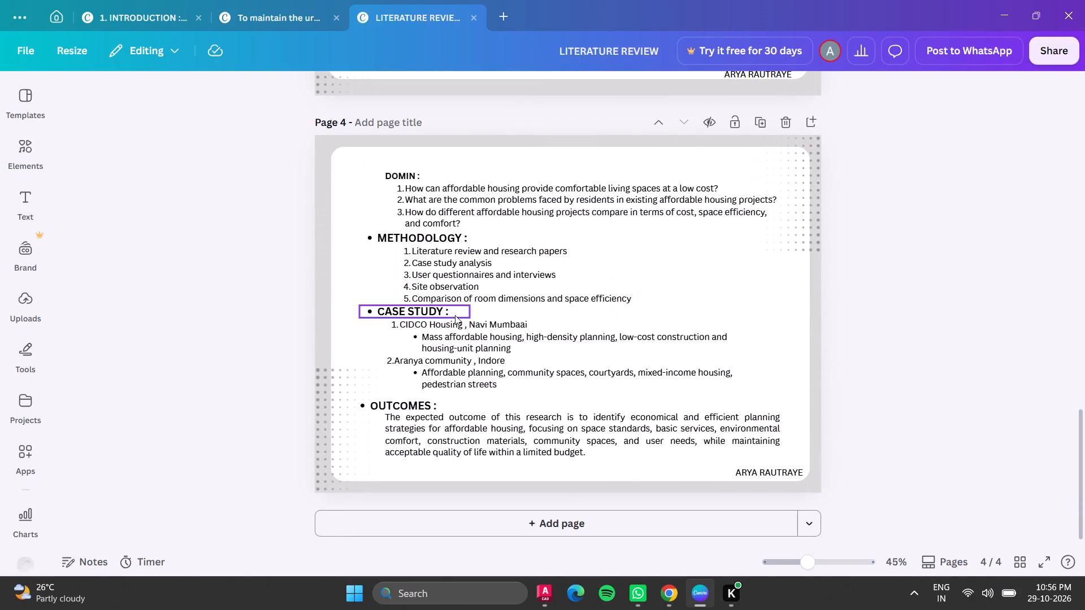
{"action": "scroll", "coordinate": [455, 315], "scroll_direction": "down", "scroll_amount": 5}
{"action": "scroll", "coordinate": [457, 314], "scroll_direction": "up", "scroll_amount": 10}
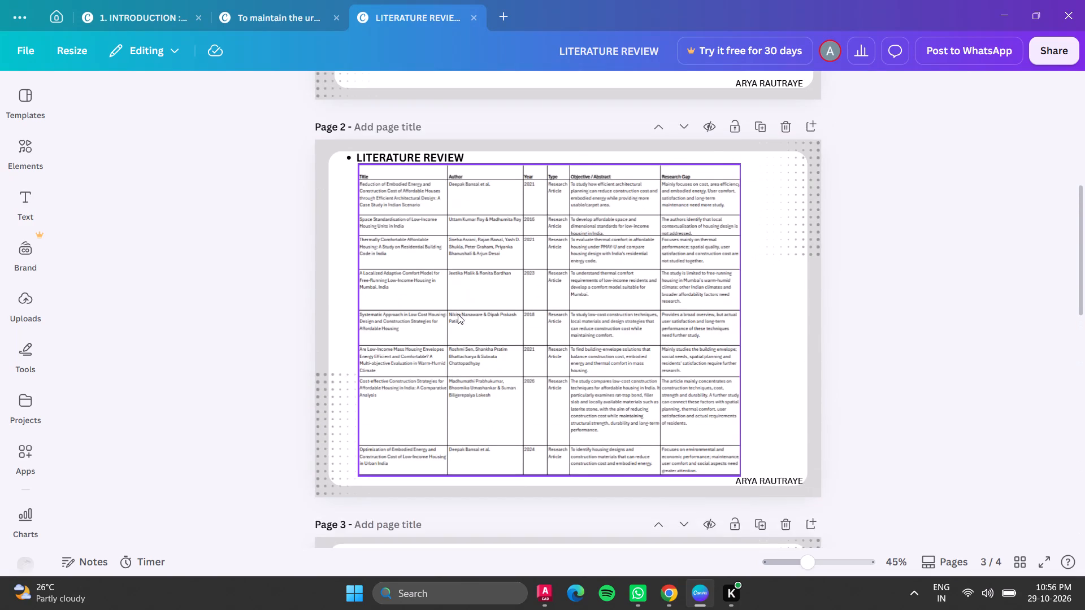
Review the literature review table, research gaps, and synopsis sections across pages 2 to 4.
{"action": "scroll", "coordinate": [453, 303], "scroll_direction": "up", "scroll_amount": 14}
{"action": "scroll", "coordinate": [455, 298], "scroll_direction": "down", "scroll_amount": 6}
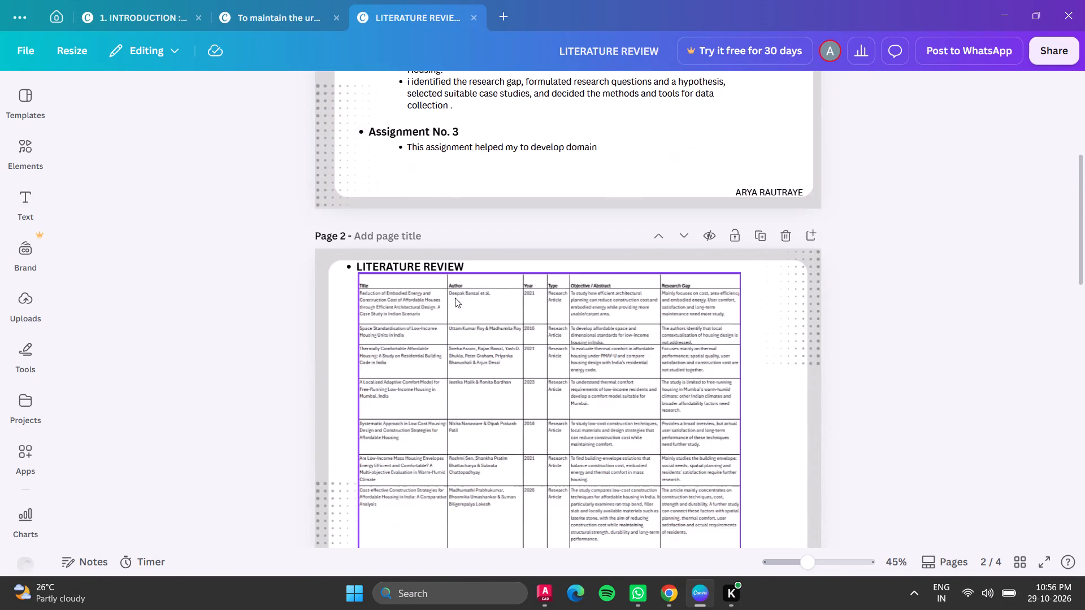
{"action": "scroll", "coordinate": [455, 298], "scroll_direction": "down", "scroll_amount": 10}
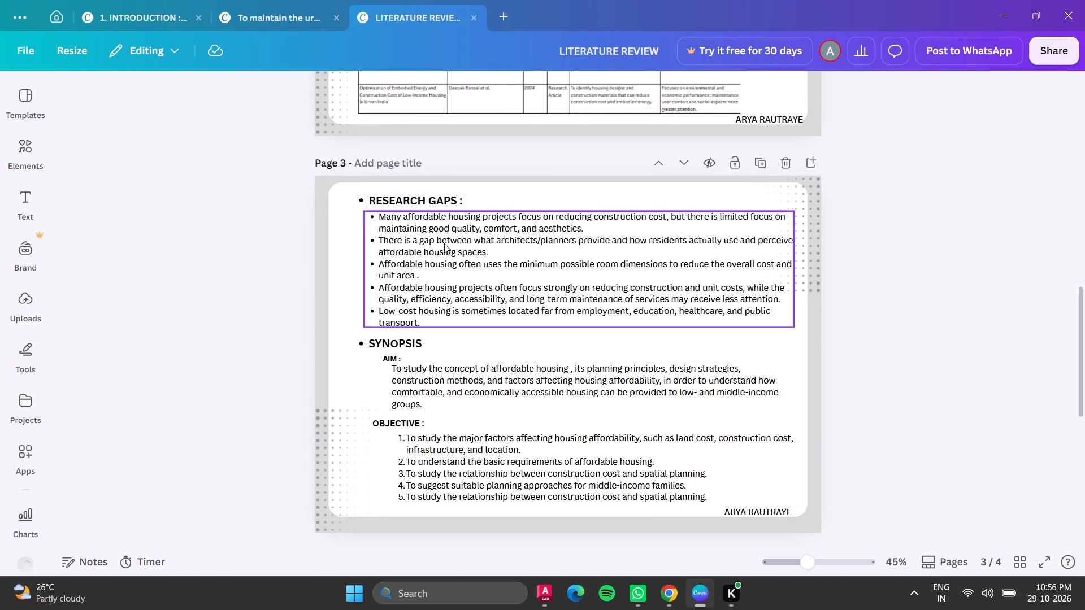
{"action": "scroll", "coordinate": [572, 295], "scroll_direction": "down", "scroll_amount": 5}
{"action": "scroll", "coordinate": [566, 286], "scroll_direction": "up", "scroll_amount": 3}
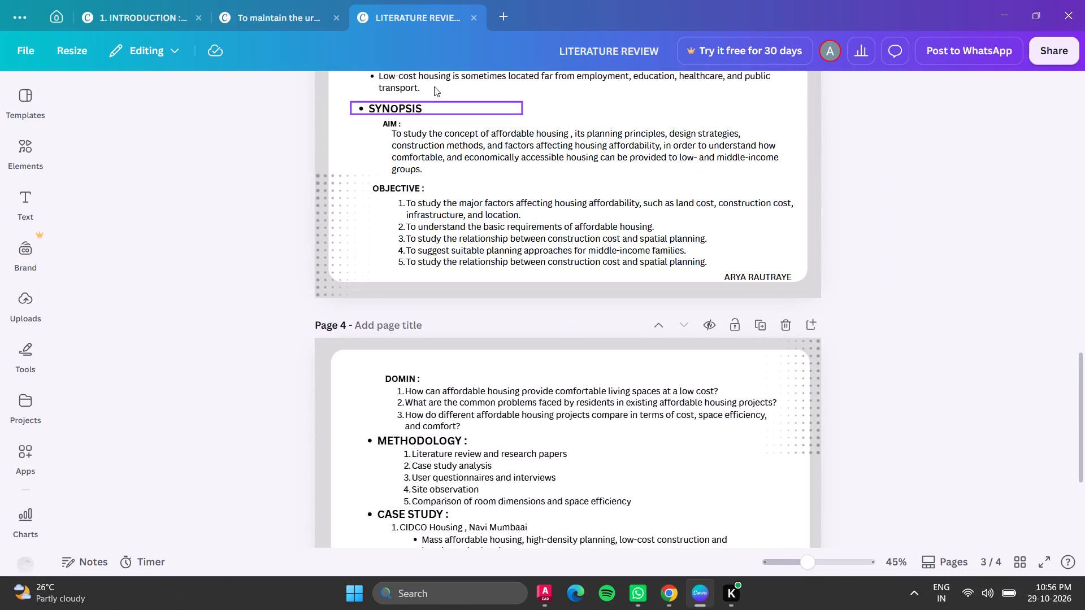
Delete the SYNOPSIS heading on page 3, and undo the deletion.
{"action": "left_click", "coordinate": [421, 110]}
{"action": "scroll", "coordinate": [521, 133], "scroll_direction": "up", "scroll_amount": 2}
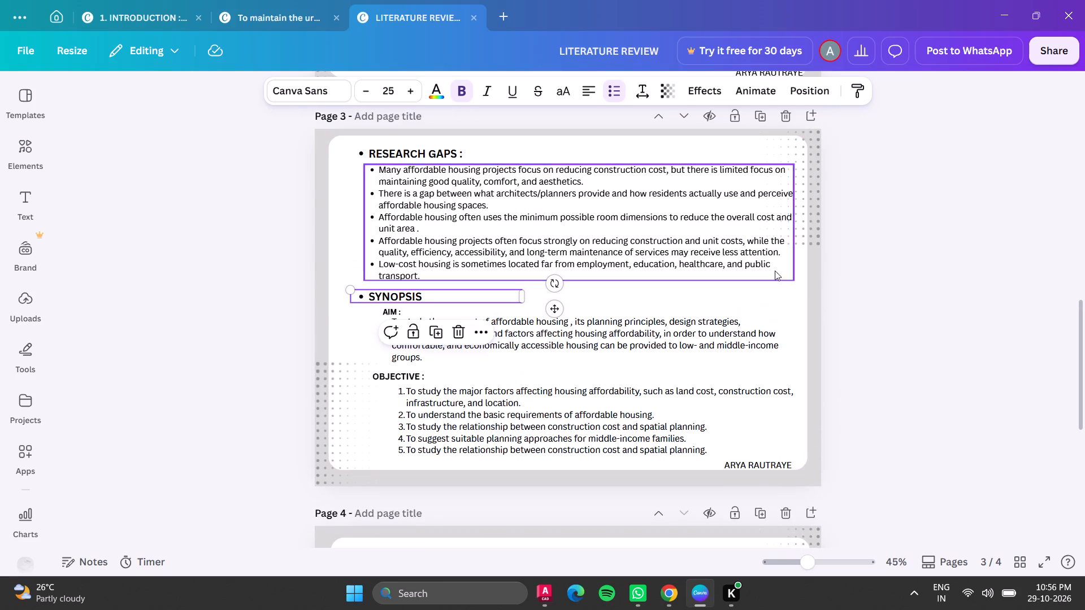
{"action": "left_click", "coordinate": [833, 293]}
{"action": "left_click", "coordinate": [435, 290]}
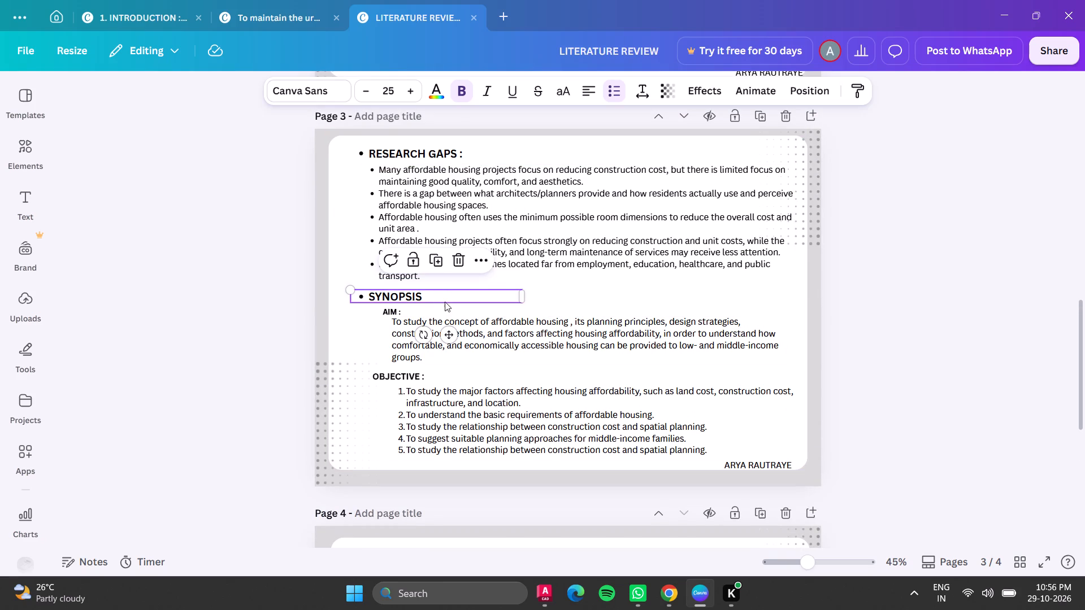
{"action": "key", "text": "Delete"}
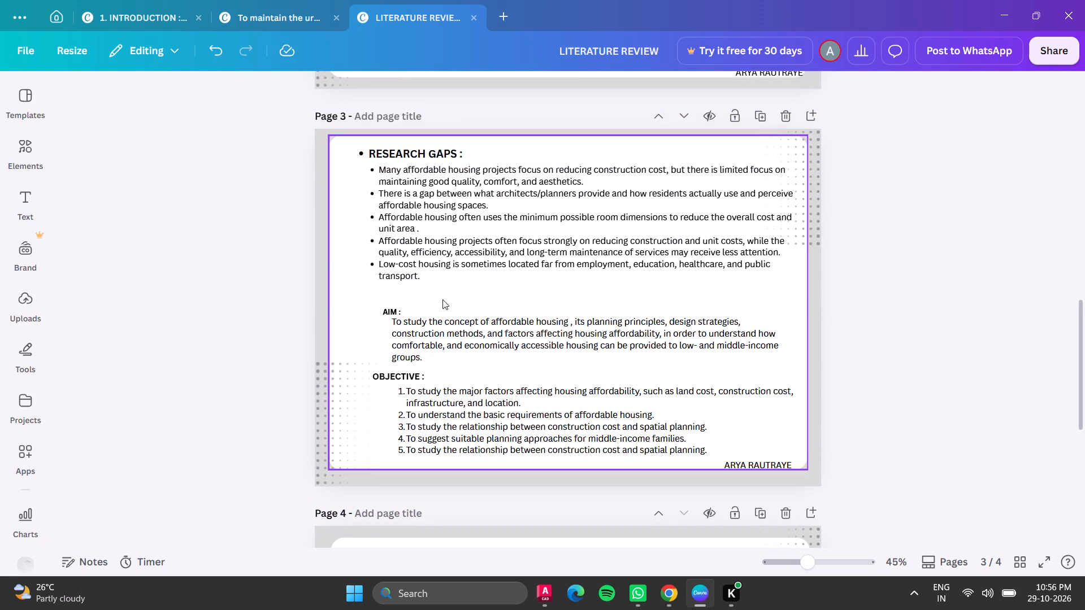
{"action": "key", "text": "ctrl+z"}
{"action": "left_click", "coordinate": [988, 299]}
Copy the page 3 research gap sentence about what architects/planners provide and how residents actually use and perceive affordable housing spaces.
{"action": "scroll", "coordinate": [901, 316], "scroll_direction": "down", "scroll_amount": 5}
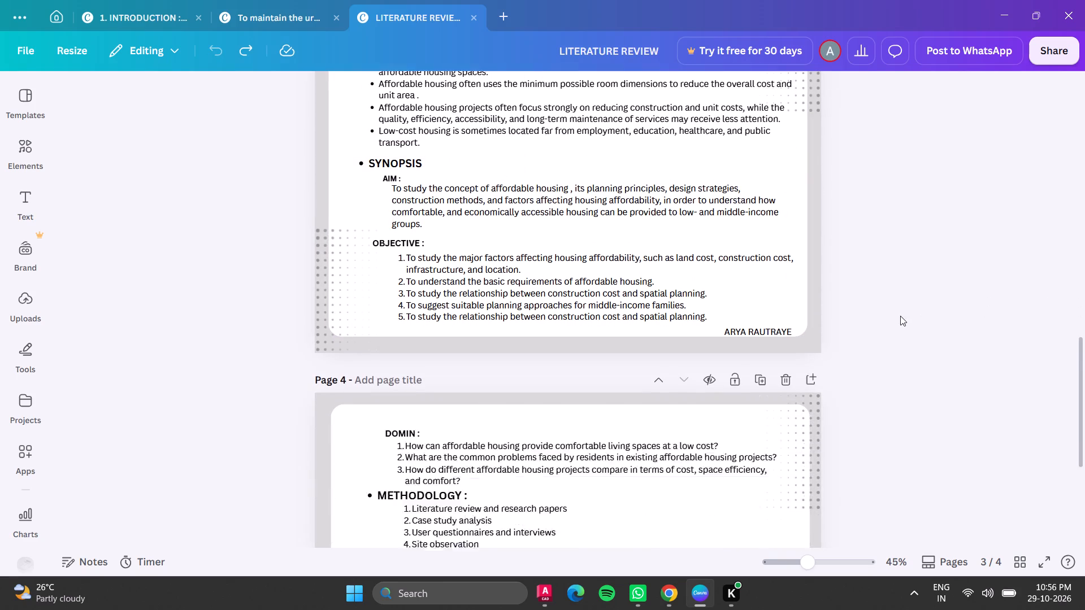
{"action": "scroll", "coordinate": [899, 307], "scroll_direction": "down", "scroll_amount": 6}
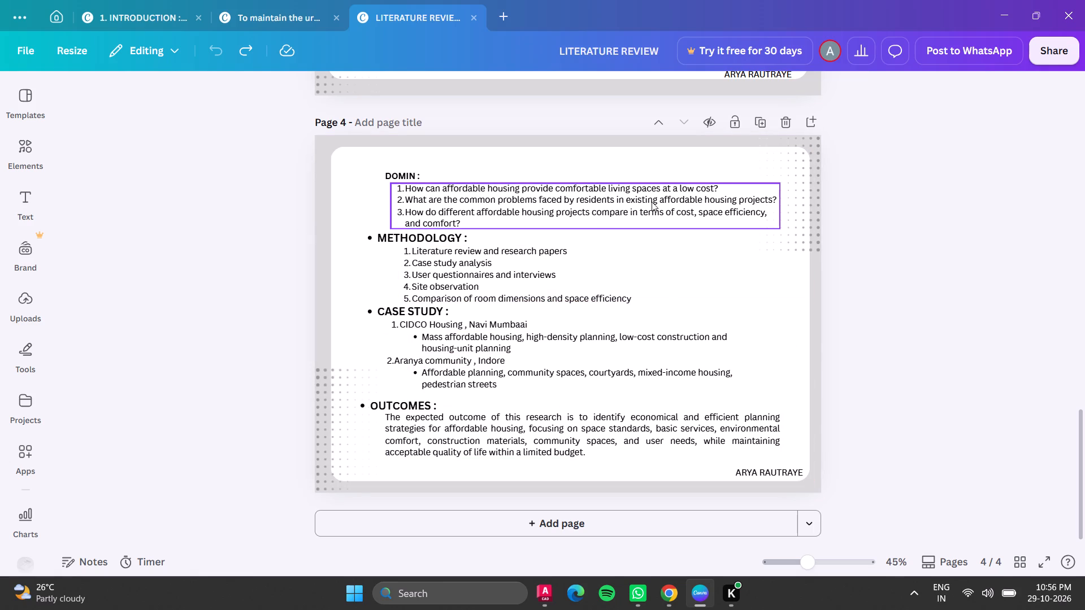
{"action": "scroll", "coordinate": [446, 226], "scroll_direction": "up", "scroll_amount": 1}
{"action": "scroll", "coordinate": [505, 236], "scroll_direction": "up", "scroll_amount": 2}
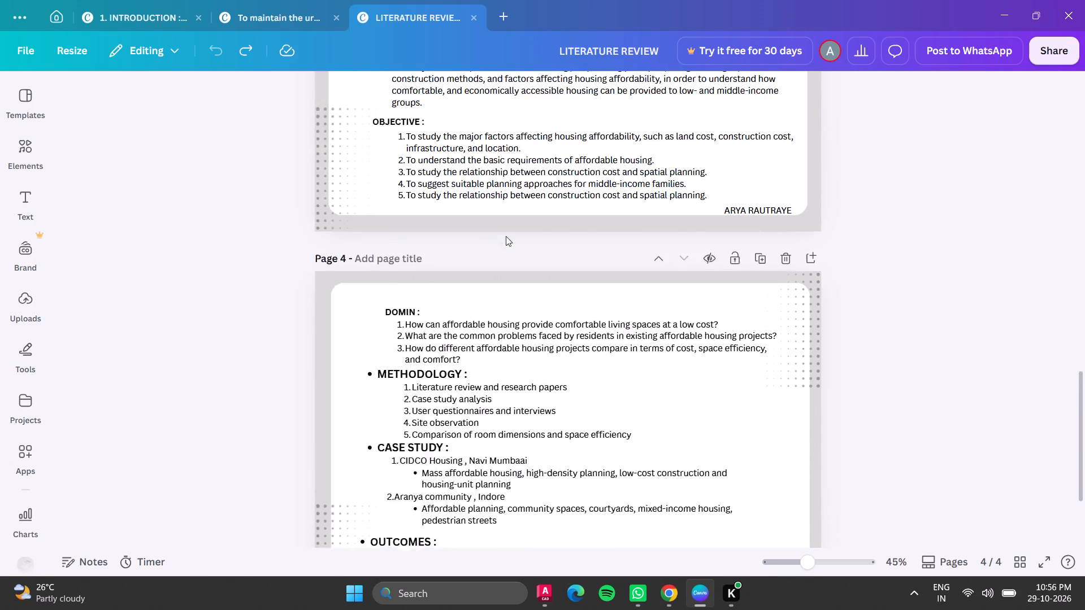
{"action": "scroll", "coordinate": [506, 236], "scroll_direction": "up", "scroll_amount": 1}
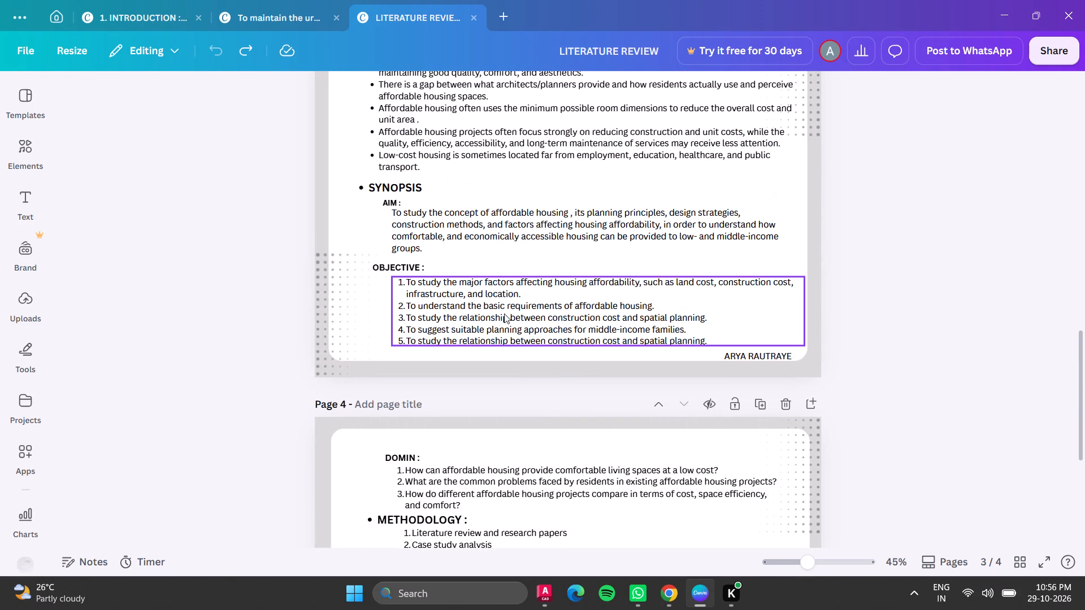
{"action": "scroll", "coordinate": [489, 272], "scroll_direction": "up", "scroll_amount": 4}
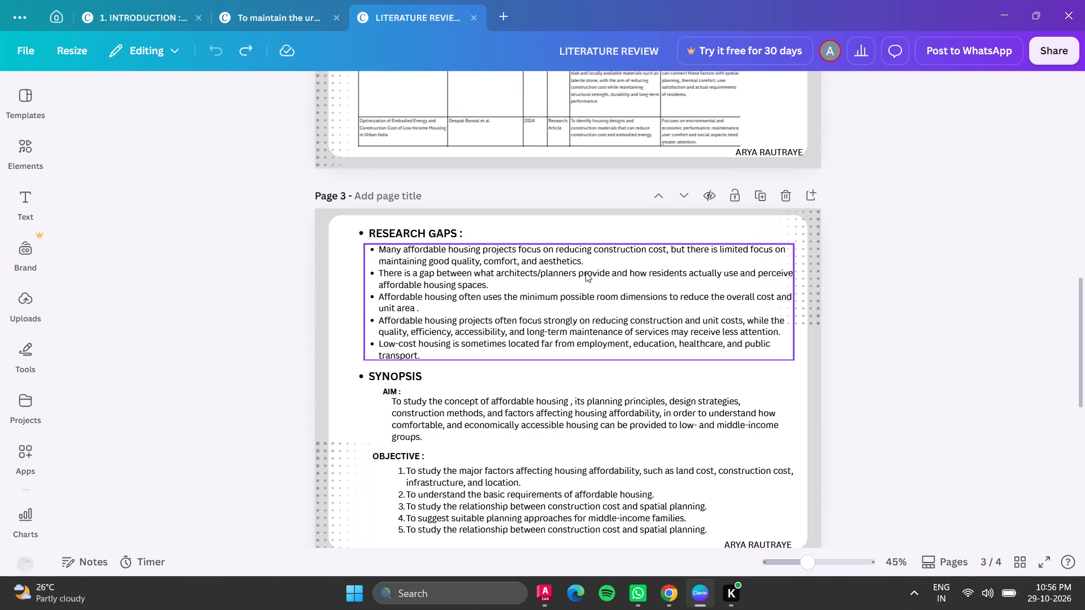
{"action": "left_click", "coordinate": [380, 271]}
{"action": "left_click", "coordinate": [380, 271]}
{"action": "left_click_drag", "start_coordinate": [380, 271], "coordinate": [478, 280]}
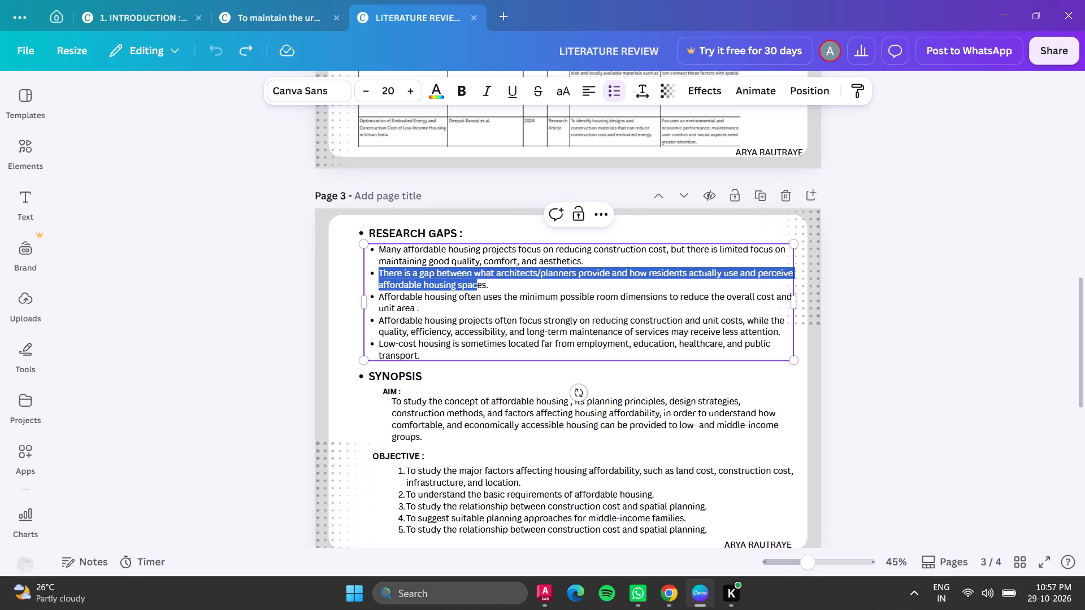
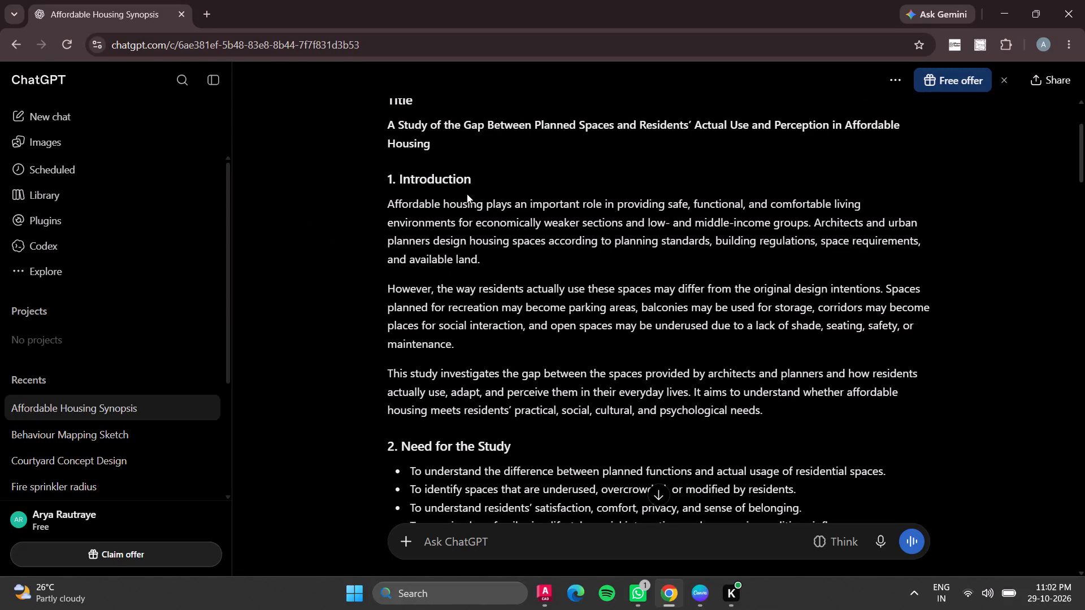
{"action": "left_click", "coordinate": [389, 203]}
{"action": "left_click_drag", "start_coordinate": [390, 206], "coordinate": [416, 207]}
{"action": "left_click", "coordinate": [419, 207]}
{"action": "left_click_drag", "start_coordinate": [419, 207], "coordinate": [409, 204]}
{"action": "left_click", "coordinate": [398, 204]}
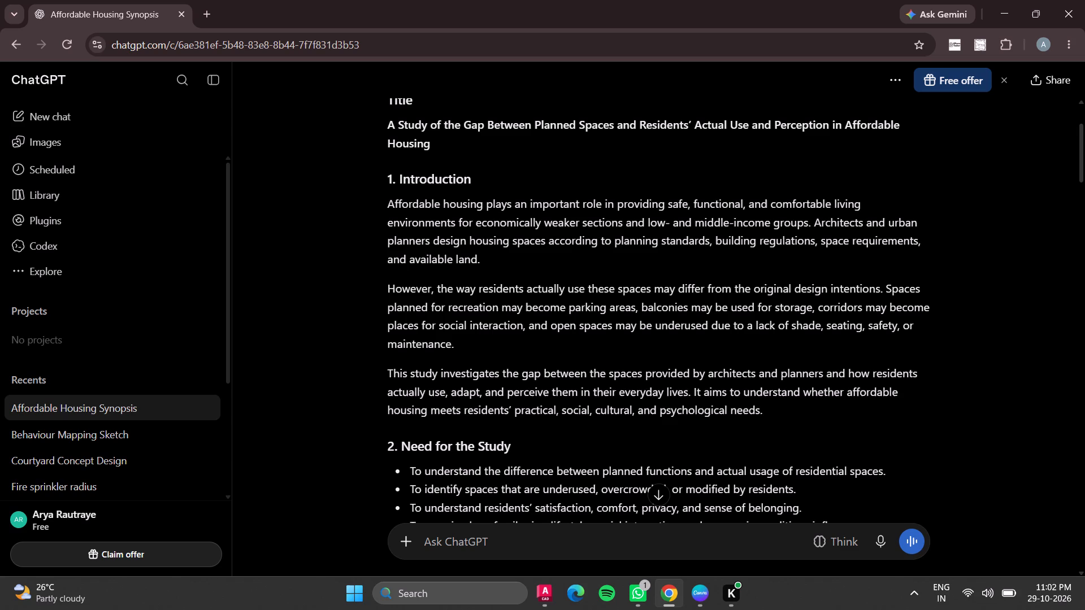
{"action": "left_click", "coordinate": [372, 205]}
{"action": "left_click_drag", "start_coordinate": [393, 200], "coordinate": [408, 200]}
{"action": "left_click", "coordinate": [397, 208]}
{"action": "left_click", "coordinate": [392, 201]}
{"action": "left_click_drag", "start_coordinate": [388, 207], "coordinate": [502, 206]}
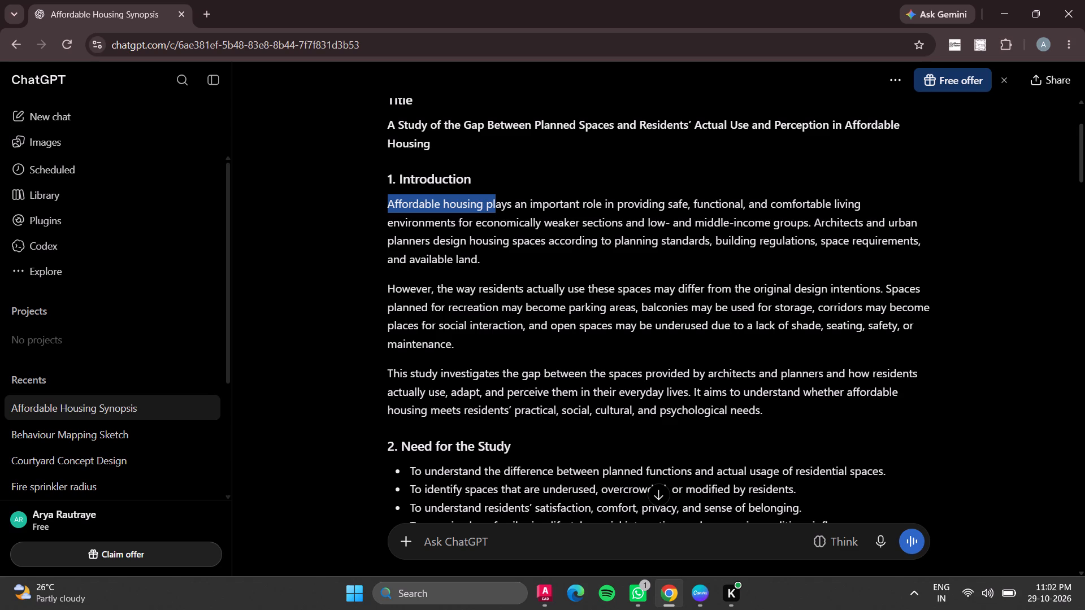
{"action": "left_click_drag", "start_coordinate": [502, 206], "coordinate": [497, 246]}
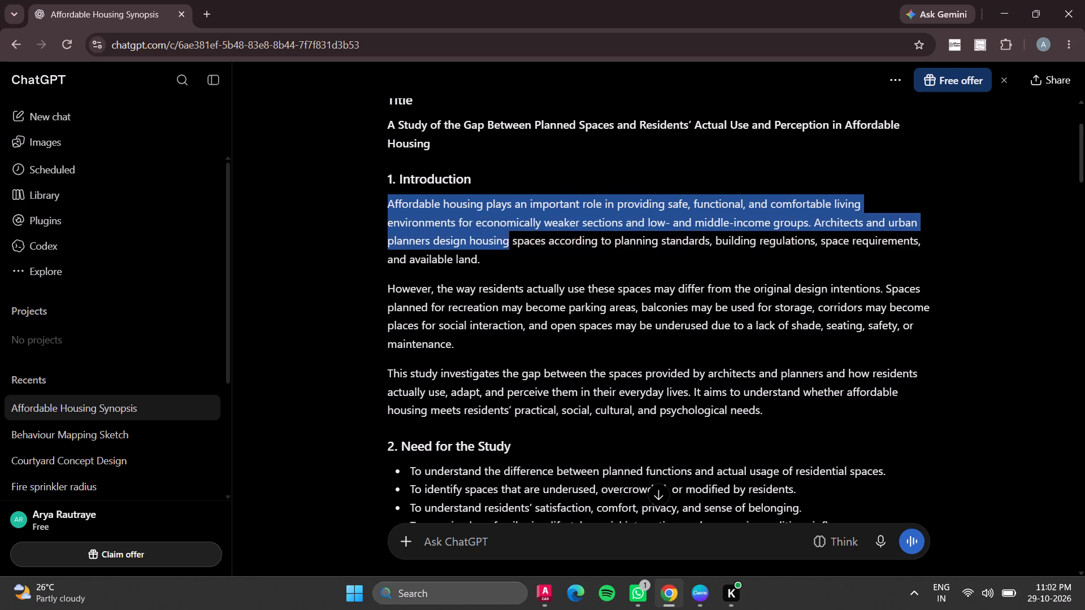
{"action": "left_click_drag", "start_coordinate": [497, 246], "coordinate": [493, 255]}
{"action": "left_click", "coordinate": [488, 262]}
{"action": "left_click", "coordinate": [488, 262]}
{"action": "left_click", "coordinate": [488, 262]}
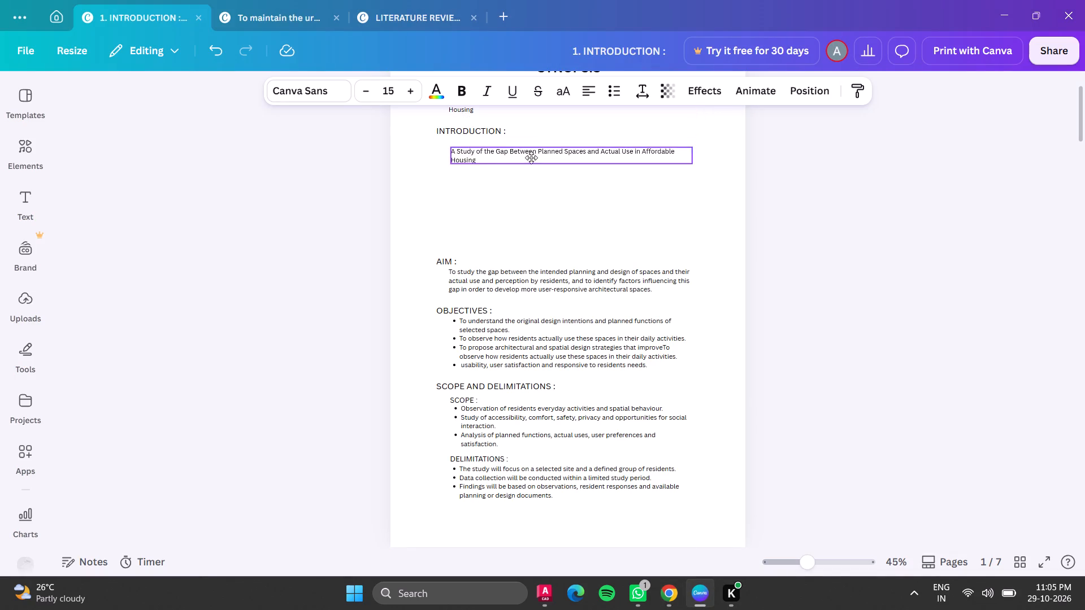
{"action": "left_click_drag", "start_coordinate": [531, 158], "coordinate": [526, 147], "text": "ctrl"}
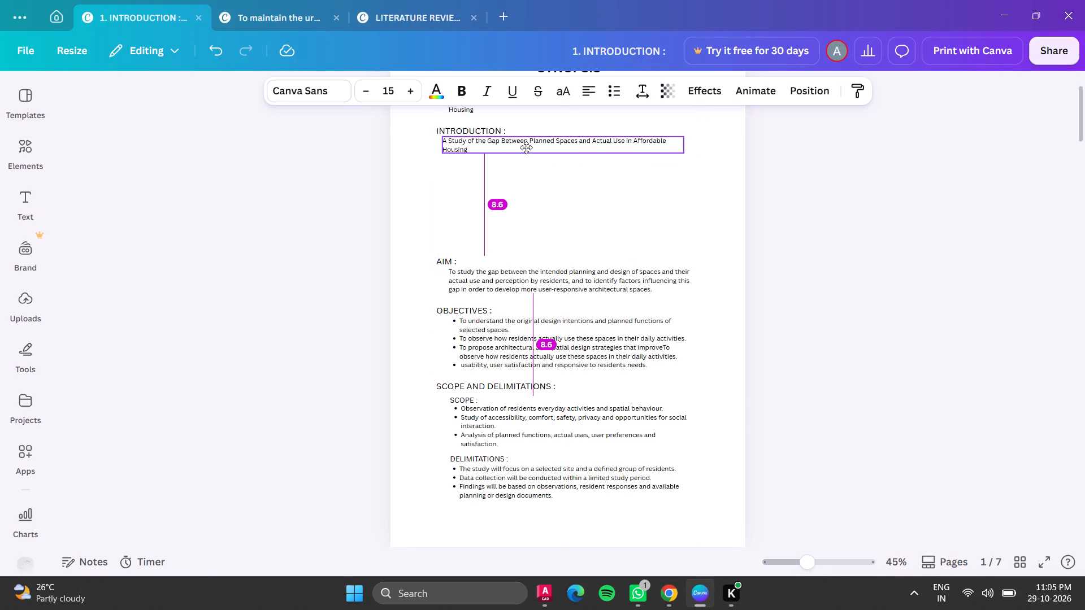
{"action": "left_click_drag", "start_coordinate": [526, 147], "coordinate": [526, 149], "text": "ctrl"}
Replace the text in the box under INTRODUCTION with the first Introduction paragraph, copied again from ChatGPT.
{"action": "scroll", "coordinate": [527, 149], "scroll_direction": "up", "scroll_amount": 3}
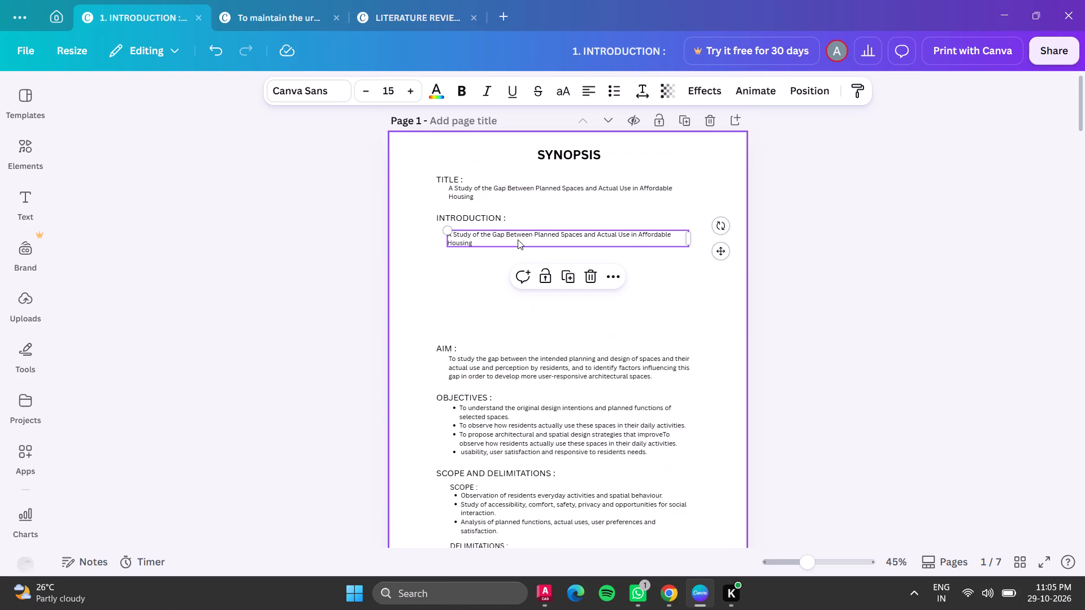
{"action": "left_click", "coordinate": [518, 239]}
{"action": "key", "text": "Delete"}
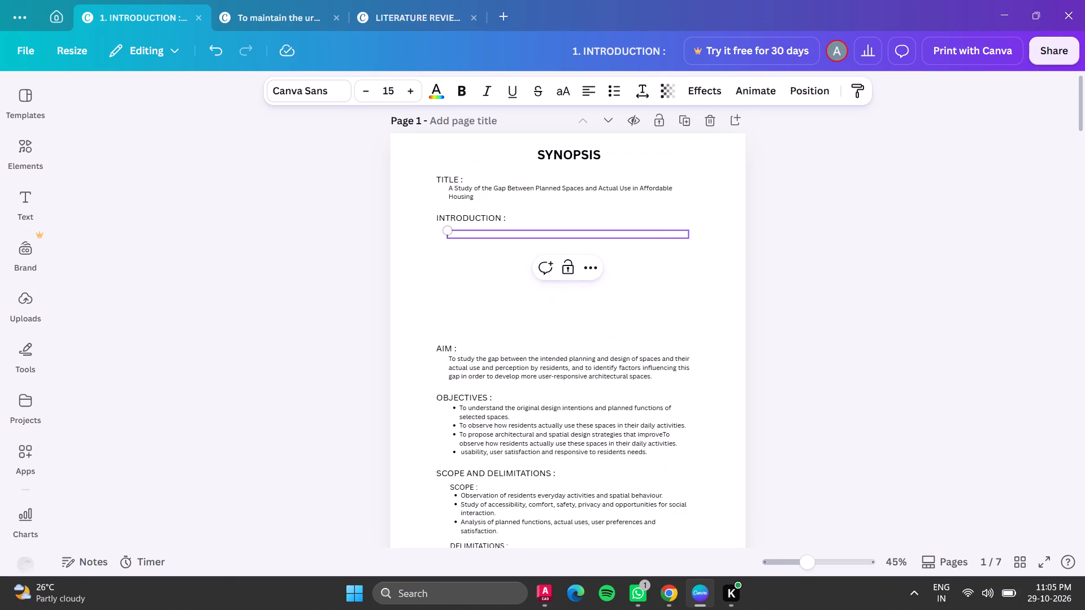
{"action": "left_click", "coordinate": [667, 590]}
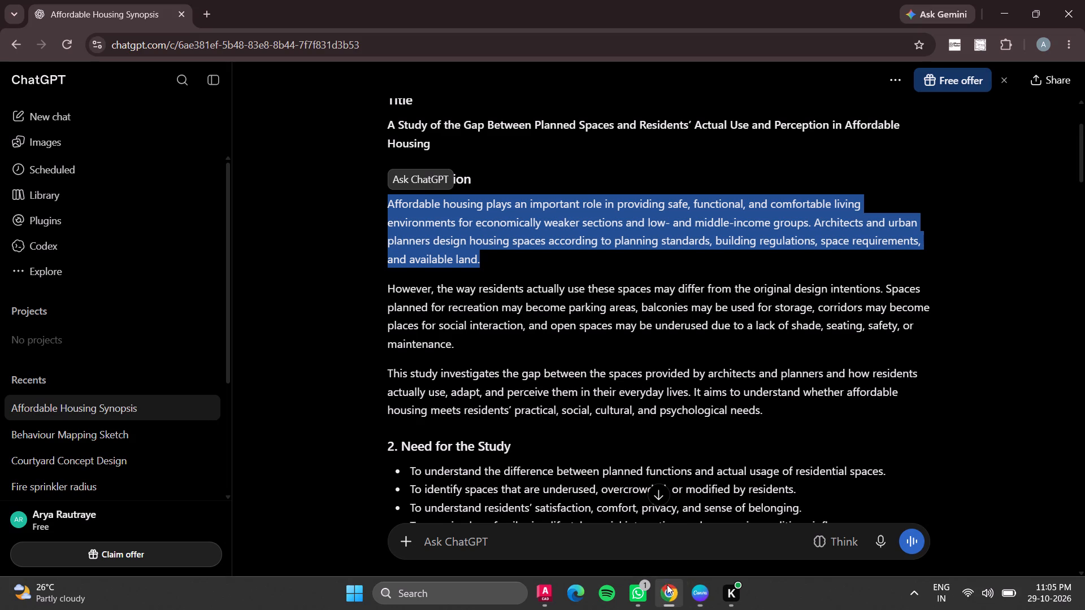
{"action": "key", "text": "ctrl+c"}
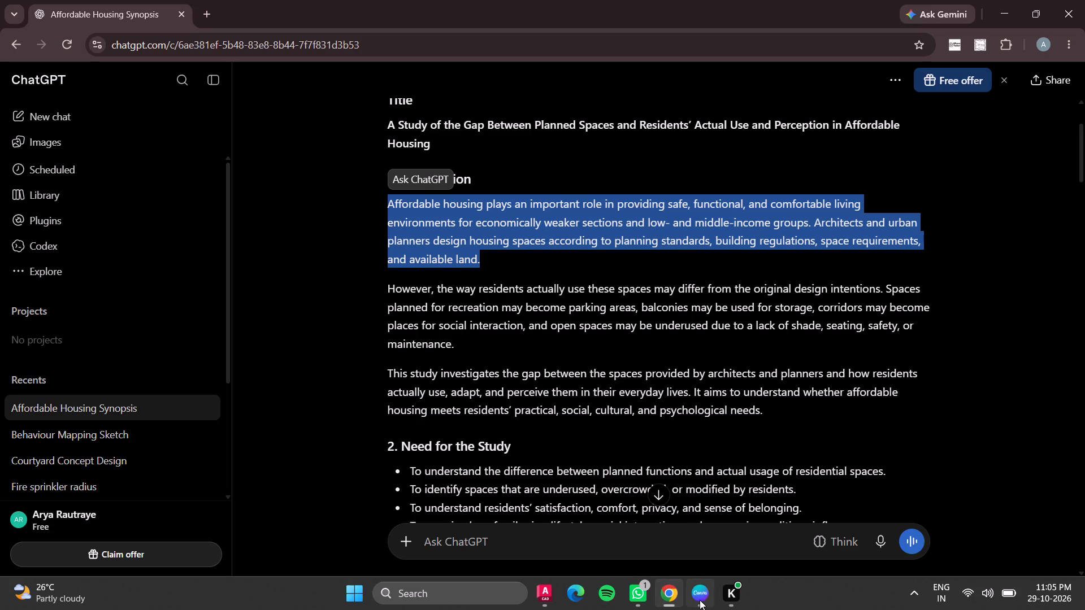
{"action": "left_click", "coordinate": [700, 600]}
{"action": "left_click", "coordinate": [530, 234]}
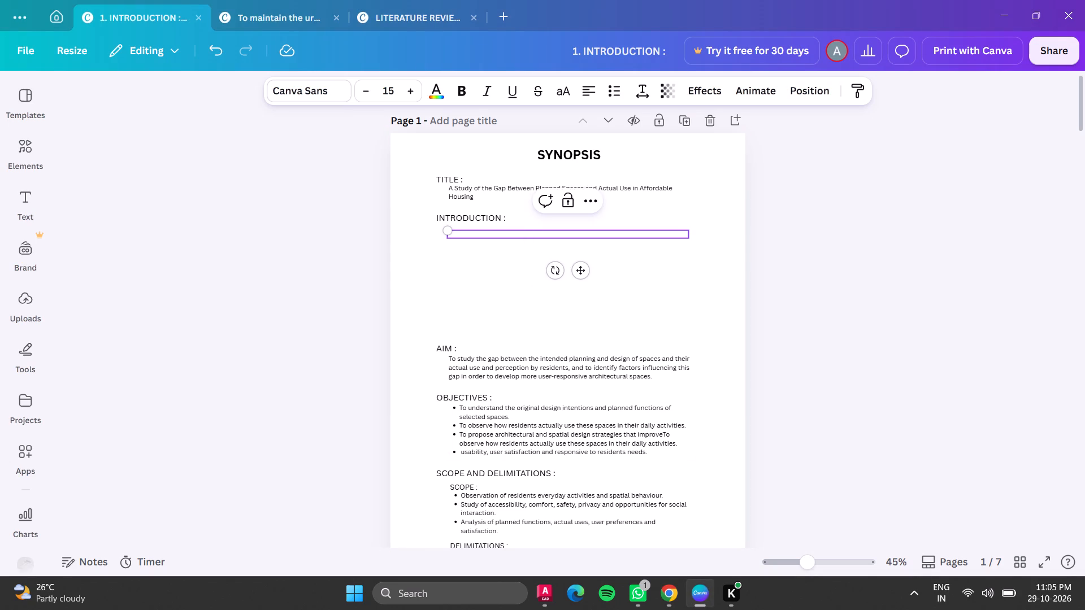
{"action": "key", "text": "ctrl+v"}
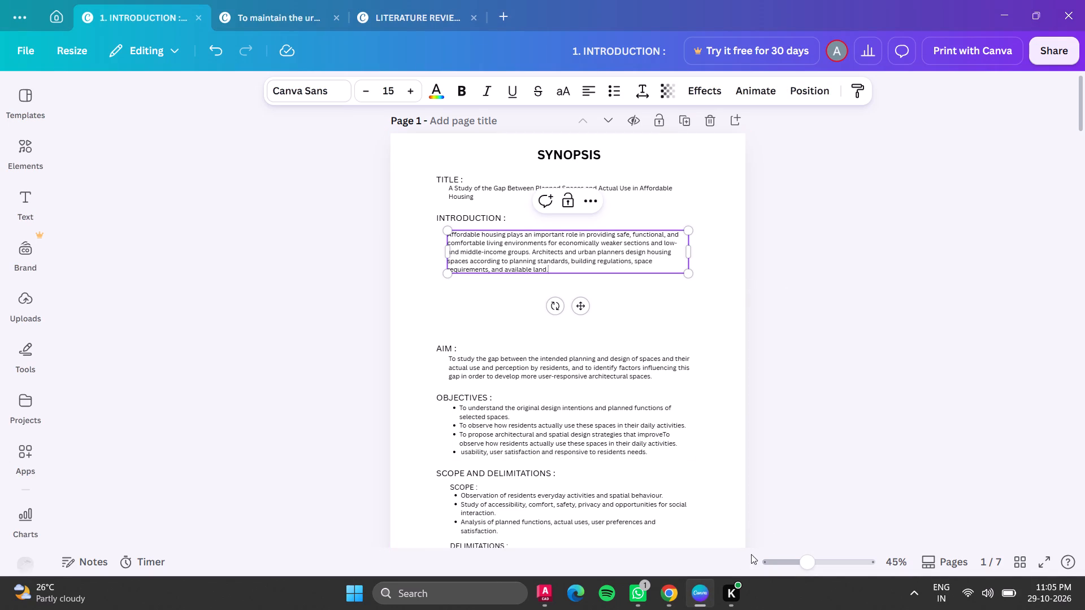
Switch to ChatGPT and copy the second and third Introduction paragraphs, from "However, the way residents" to "and psychological needs.".
{"action": "left_click", "coordinate": [669, 586]}
{"action": "left_click", "coordinate": [406, 300]}
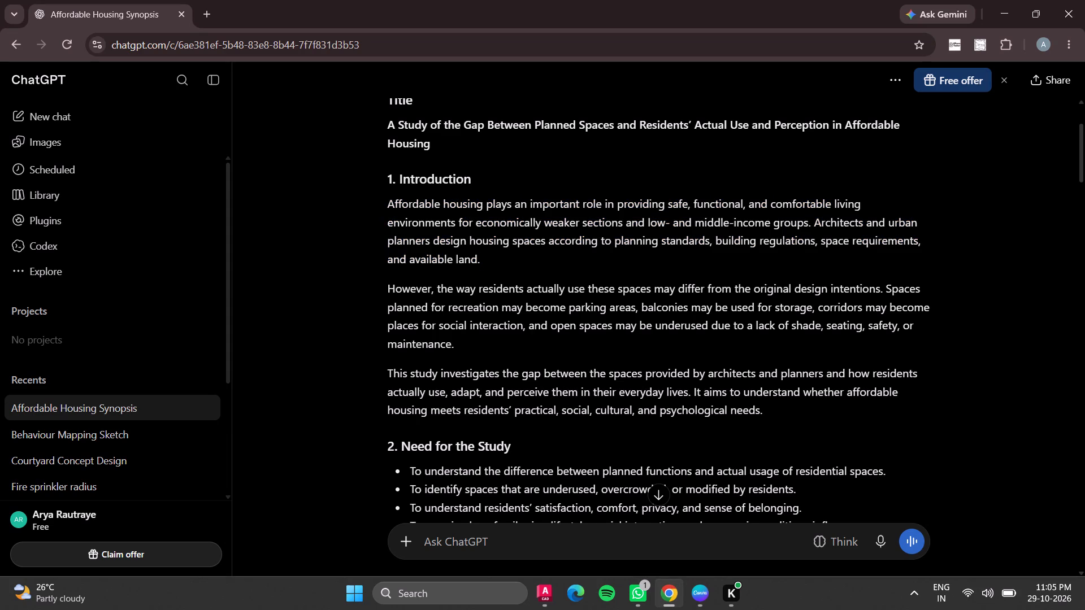
{"action": "left_click_drag", "start_coordinate": [698, 291], "coordinate": [729, 294]}
{"action": "left_click_drag", "start_coordinate": [795, 287], "coordinate": [862, 291]}
{"action": "left_click", "coordinate": [914, 281]}
{"action": "left_click_drag", "start_coordinate": [674, 326], "coordinate": [761, 321]}
{"action": "left_click_drag", "start_coordinate": [808, 318], "coordinate": [830, 323]}
{"action": "left_click_drag", "start_coordinate": [853, 322], "coordinate": [871, 326]}
{"action": "left_click_drag", "start_coordinate": [1060, 302], "coordinate": [1047, 308]}
{"action": "left_click_drag", "start_coordinate": [1047, 308], "coordinate": [1039, 308]}
{"action": "left_click_drag", "start_coordinate": [388, 288], "coordinate": [466, 357]}
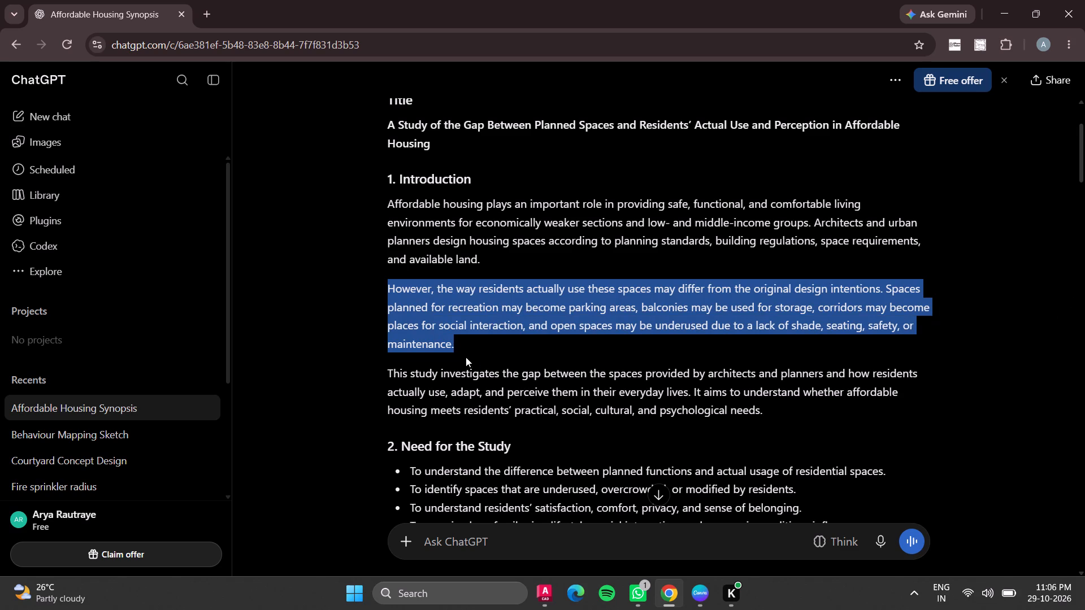
{"action": "left_click_drag", "start_coordinate": [466, 357], "coordinate": [471, 345]}
{"action": "left_click_drag", "start_coordinate": [471, 345], "coordinate": [913, 364]}
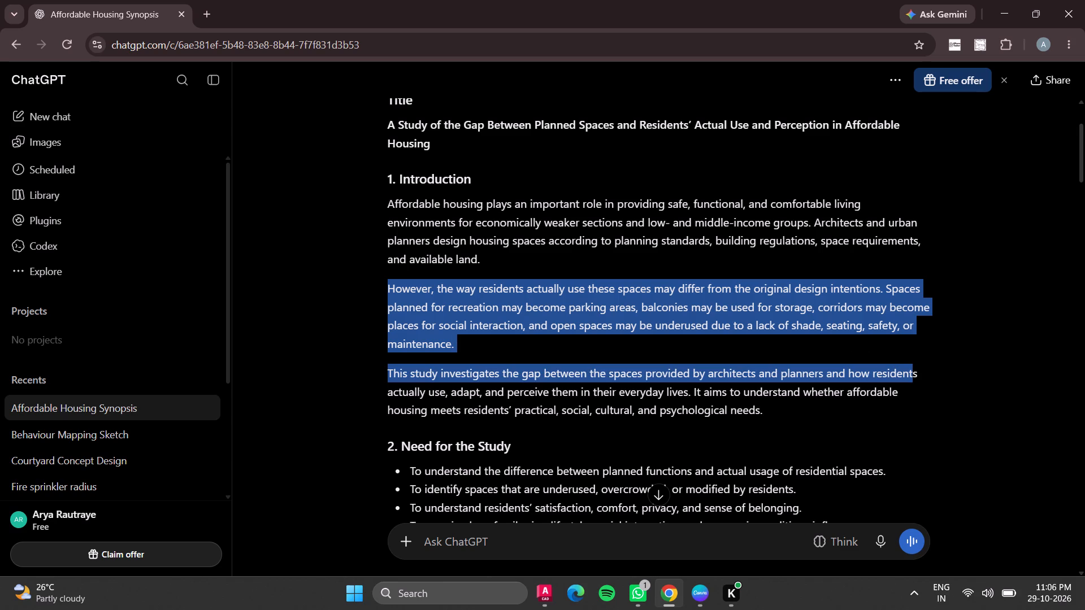
{"action": "left_click_drag", "start_coordinate": [913, 364], "coordinate": [921, 365]}
{"action": "left_click_drag", "start_coordinate": [921, 365], "coordinate": [921, 382]}
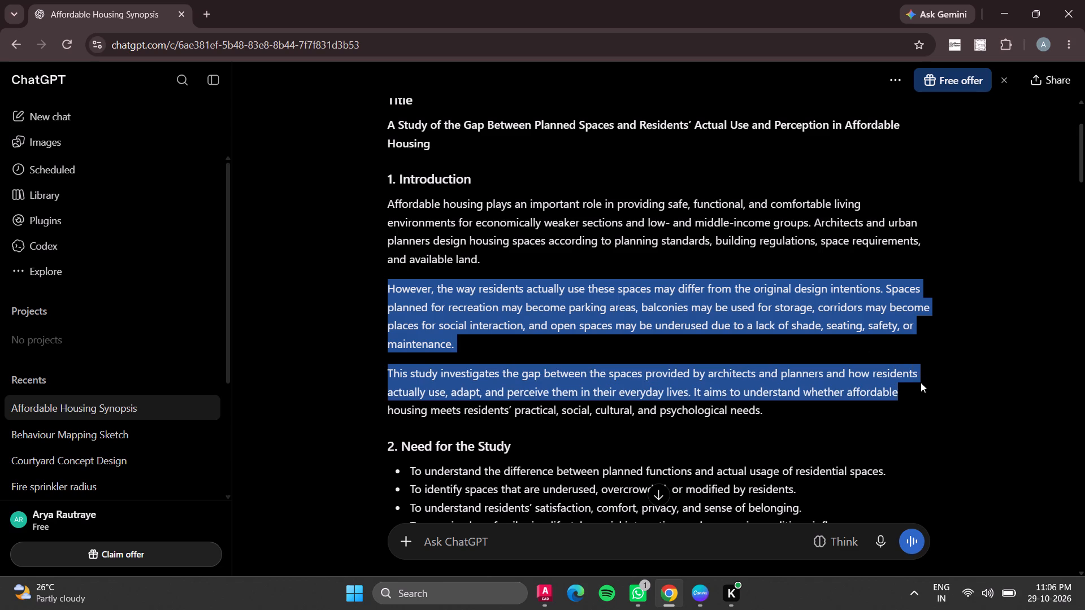
{"action": "left_click_drag", "start_coordinate": [921, 382], "coordinate": [921, 409]}
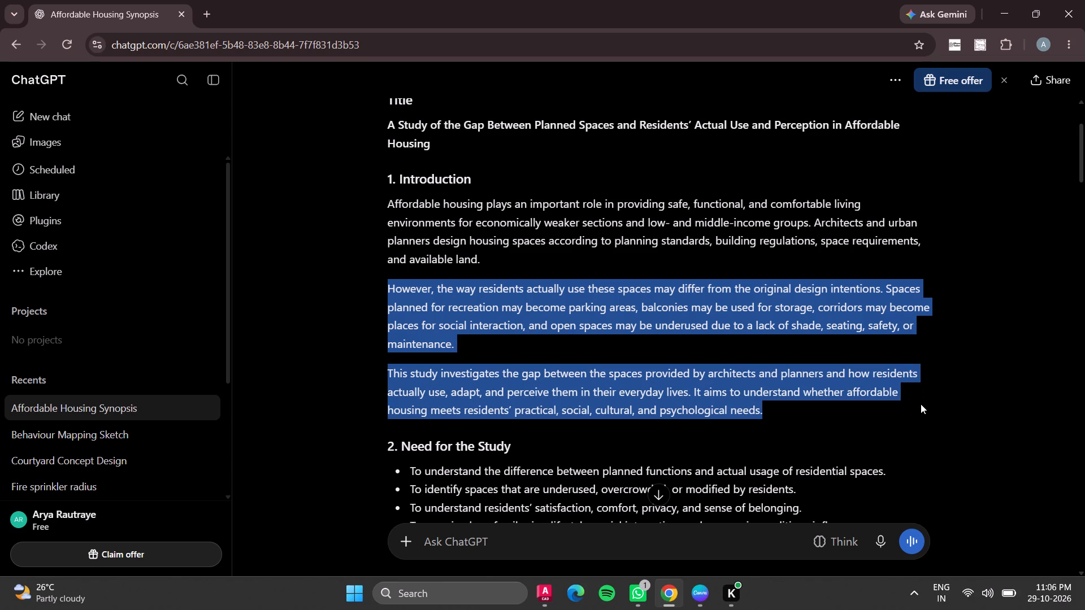
{"action": "key", "text": "ctrl+c"}
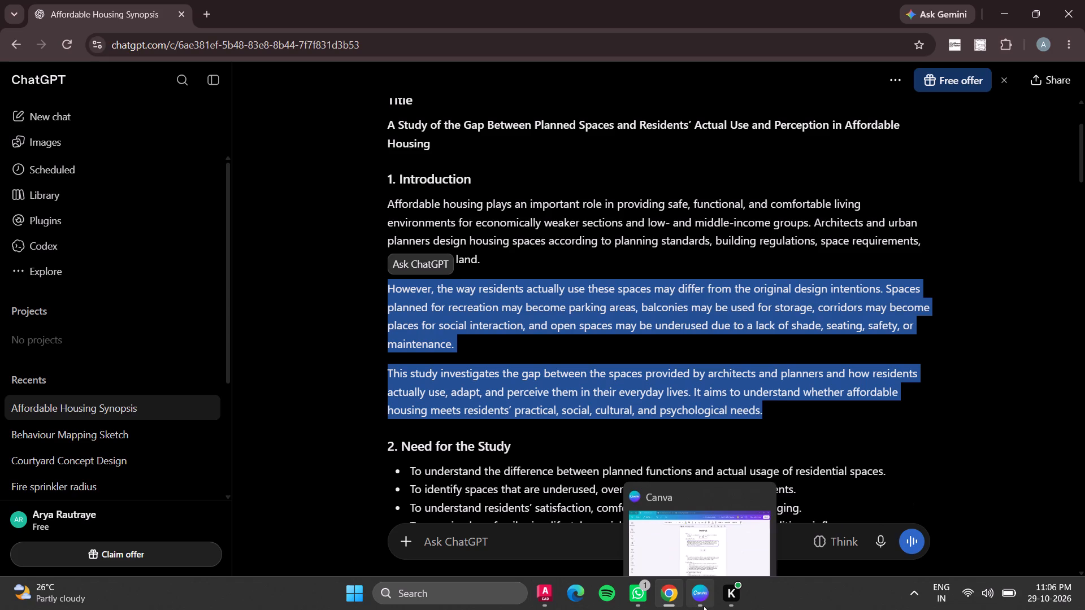
In Canva, paste the two copied paragraphs on a new line after "requirements, and available land." in the INTRODUCTION text box.
{"action": "left_click", "coordinate": [661, 513]}
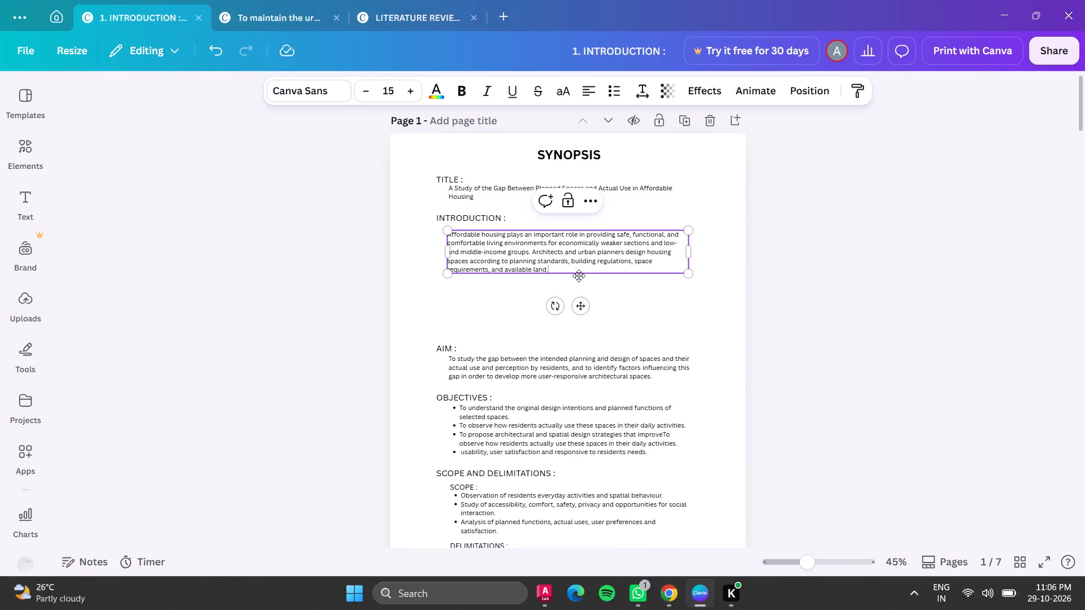
{"action": "left_click", "coordinate": [579, 271]}
{"action": "key", "text": "Return"}
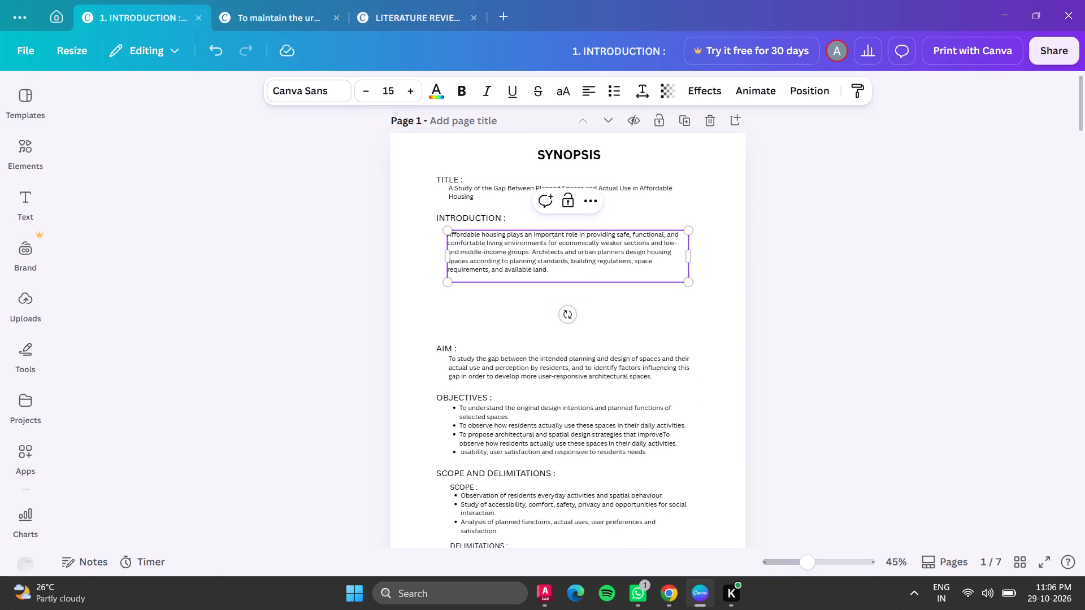
{"action": "key", "text": "ctrl+v"}
{"action": "left_click", "coordinate": [941, 323]}
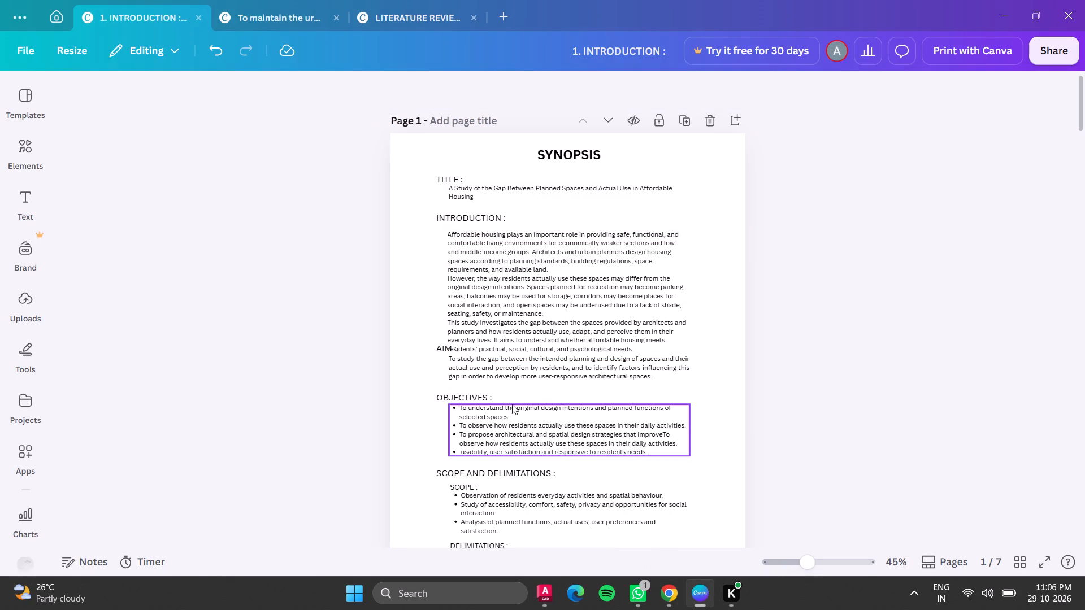
Delete the AIM paragraph and its heading from page 1.
{"action": "left_click", "coordinate": [515, 373]}
{"action": "key", "text": "Delete"}
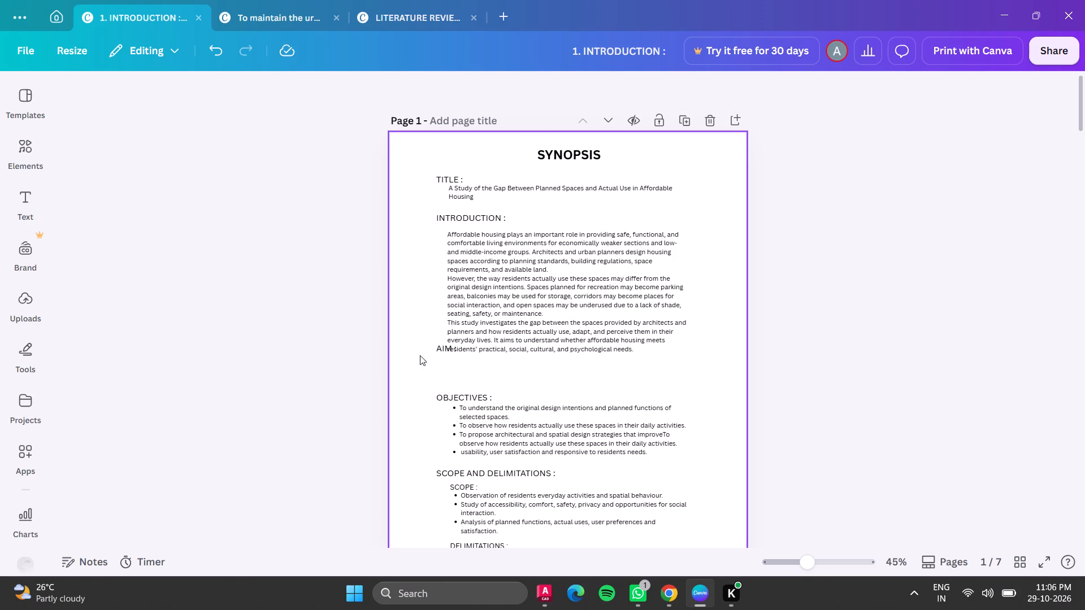
{"action": "left_click", "coordinate": [442, 353]}
{"action": "key", "text": "Delete"}
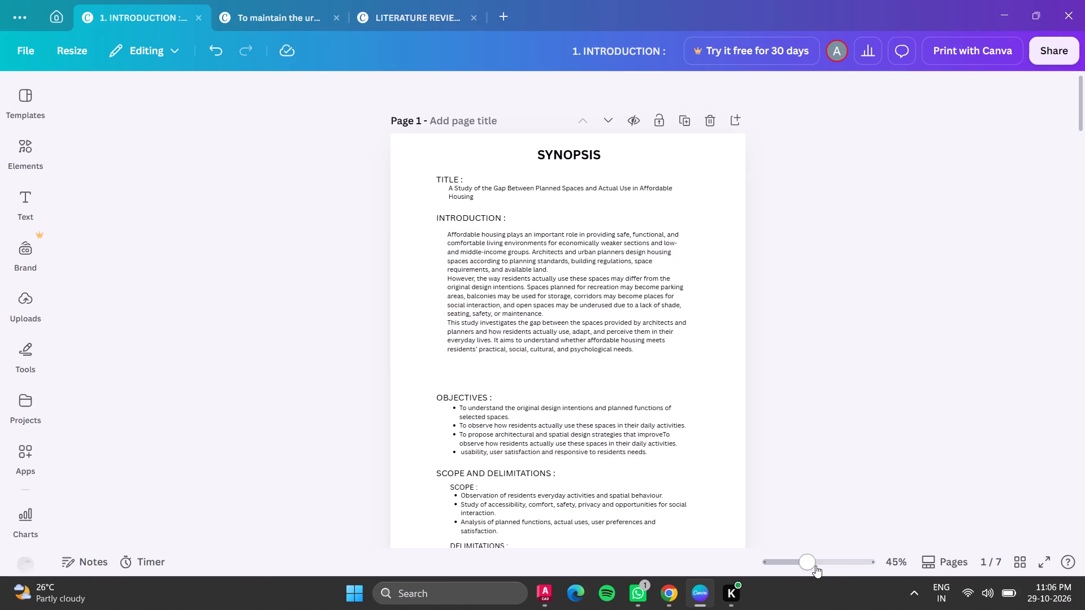
Indent the first line of the introduction's second paragraph, "However, the way residents", with nine spaces.
{"action": "left_click_drag", "start_coordinate": [815, 565], "coordinate": [832, 566]}
{"action": "double_click", "coordinate": [257, 282]}
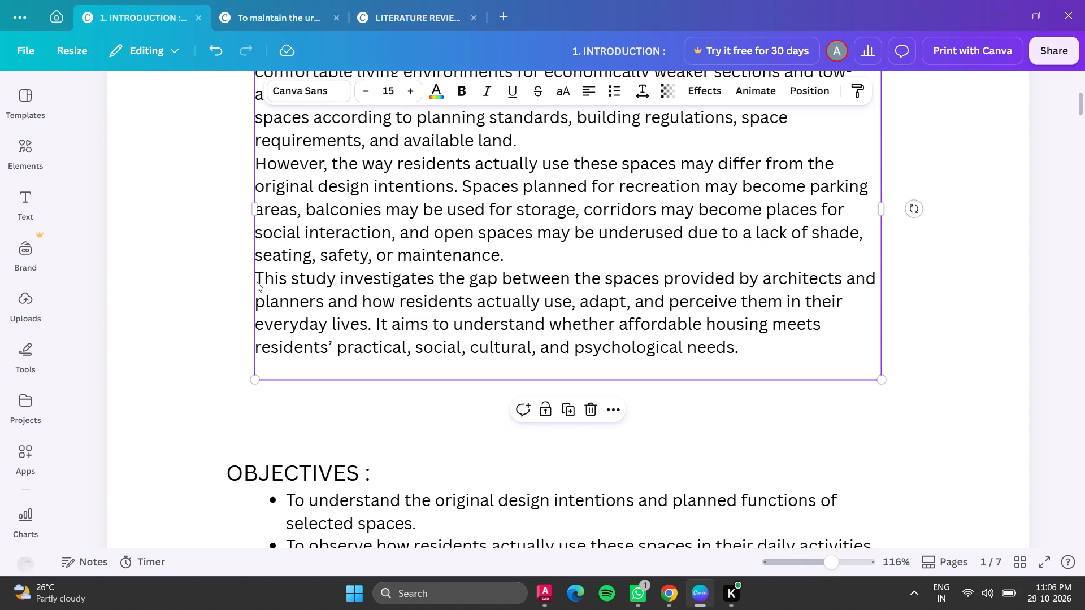
{"action": "scroll", "coordinate": [320, 408], "scroll_direction": "down", "scroll_amount": 3}
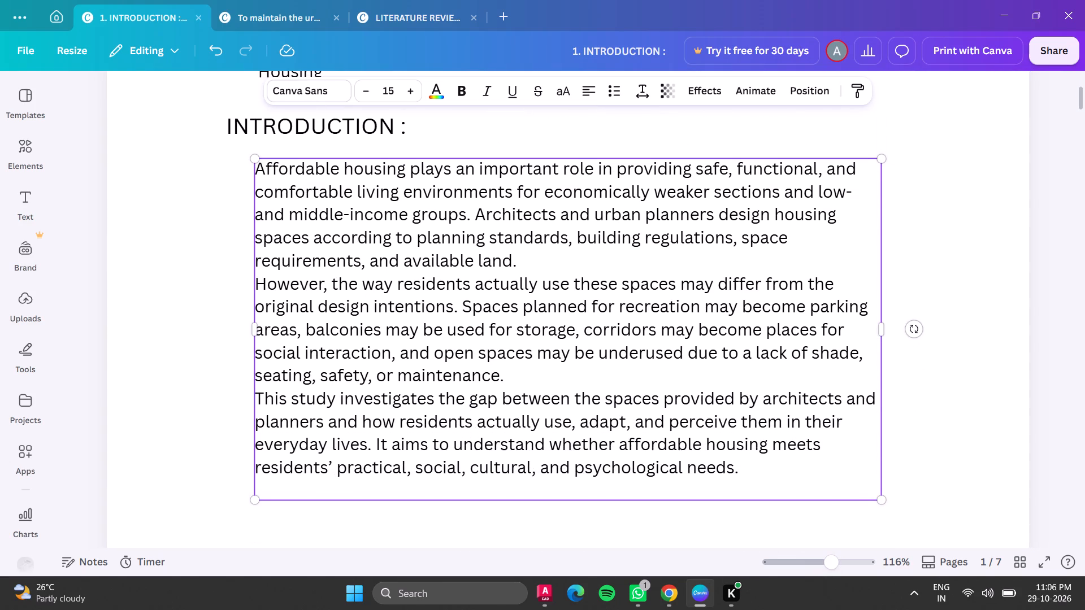
{"action": "left_click", "coordinate": [259, 286]}
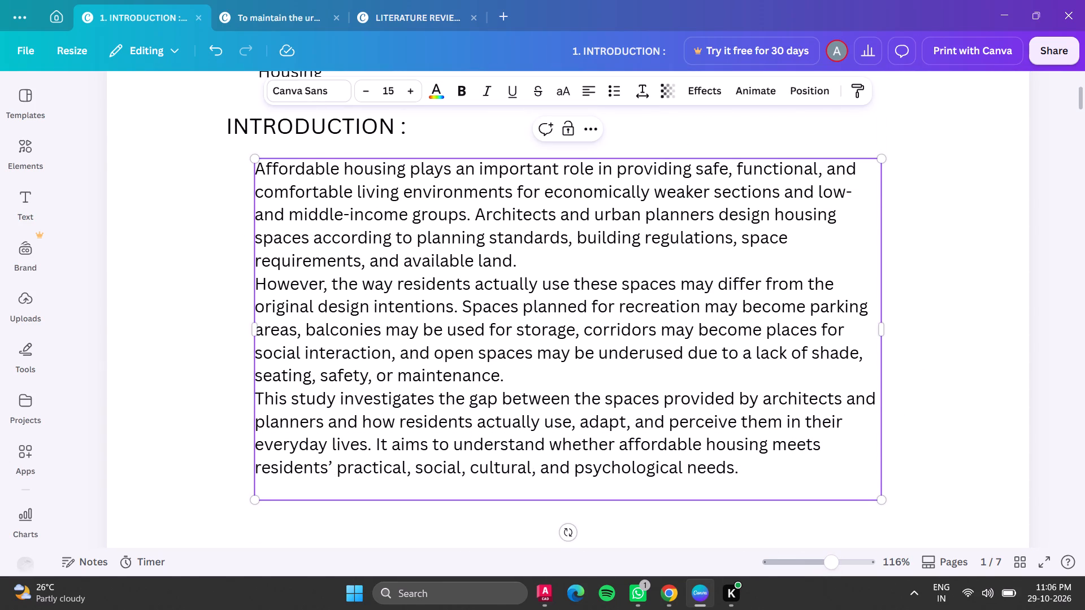
{"action": "key", "text": "space"}
{"action": "key", "text": "space"}
{"action": "key", "text": "space"}
{"action": "key", "text": "space"}
{"action": "key", "text": "space"}
{"action": "key", "text": "space"}
{"action": "key", "text": "space"}
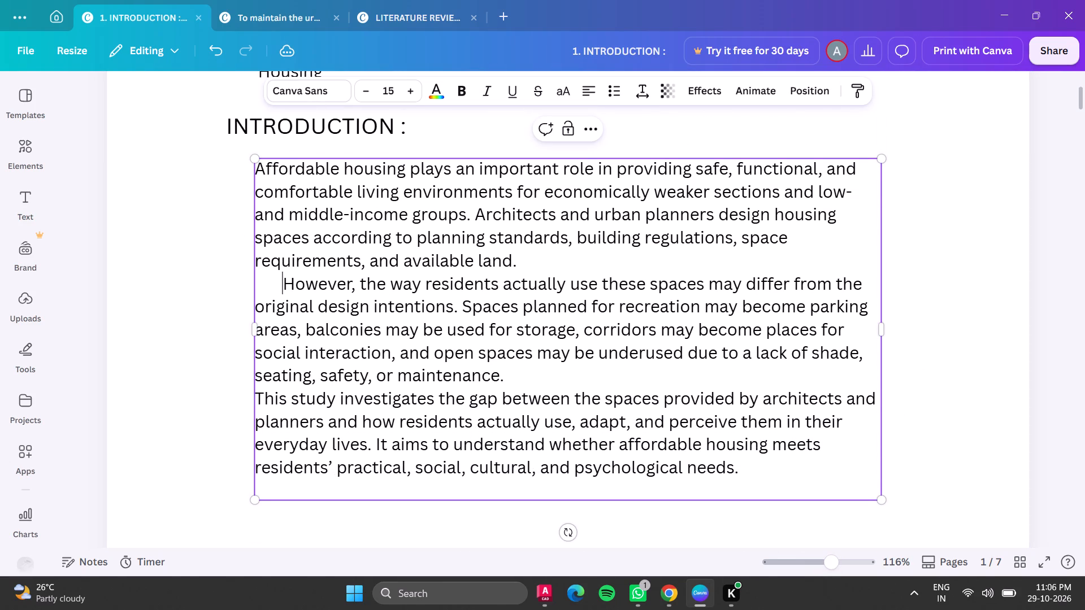
{"action": "key", "text": "space"}
{"action": "key", "text": "space"}
Indent the first line of the introduction's opening paragraph, "Affordable housing plays", with ten spaces.
{"action": "left_click", "coordinate": [258, 172]}
{"action": "key", "text": "space"}
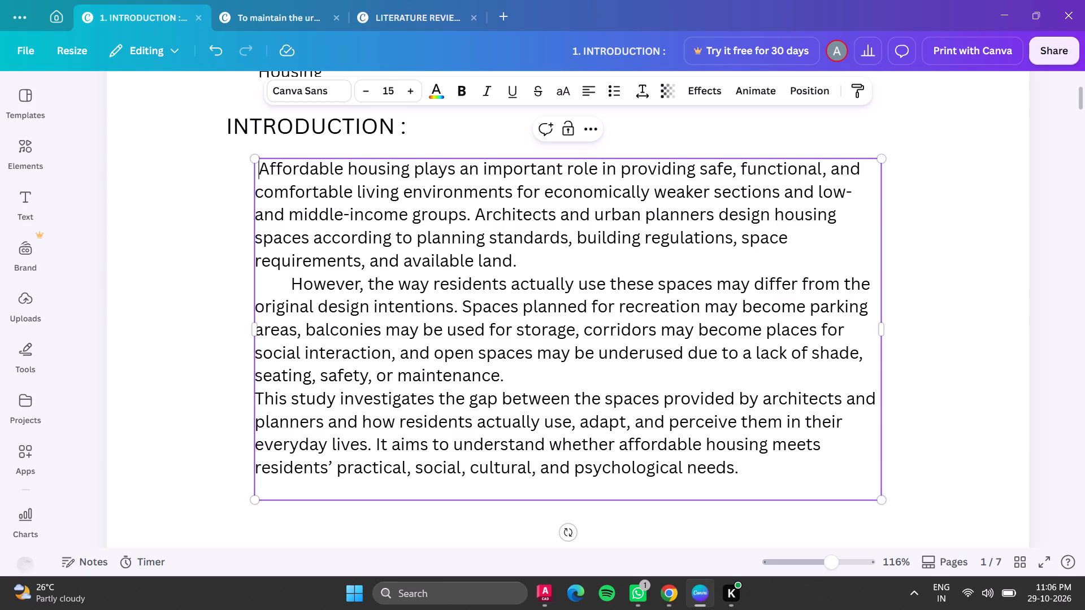
{"action": "key", "text": "space"}
{"action": "key", "text": "space"}
{"action": "key", "text": "space"}
{"action": "key", "text": "space"}
{"action": "key", "text": "space"}
{"action": "key", "text": "space"}
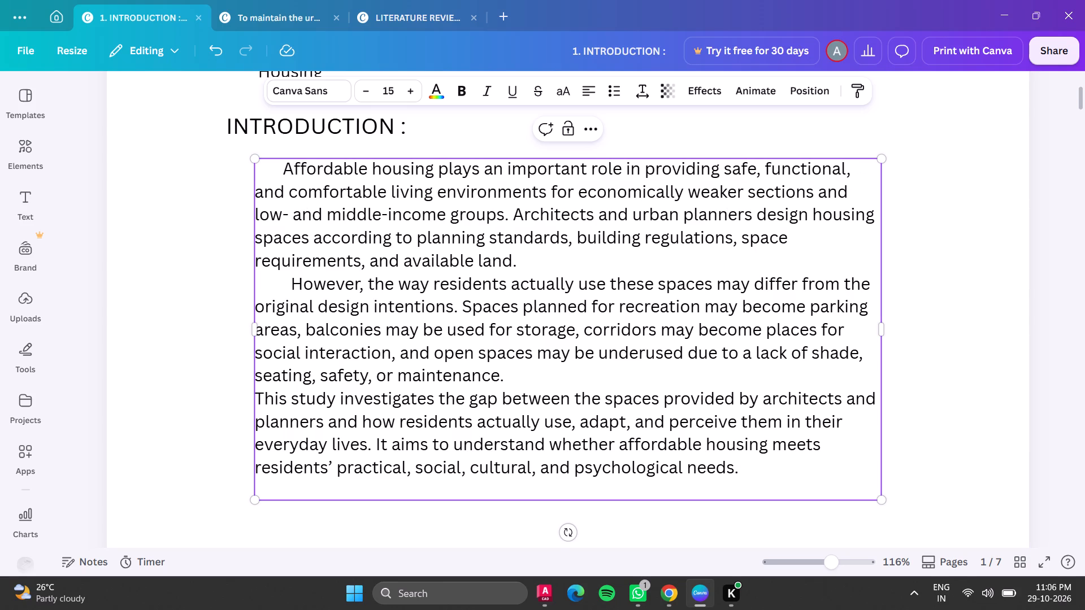
{"action": "key", "text": "space"}
{"action": "key", "text": "space"}
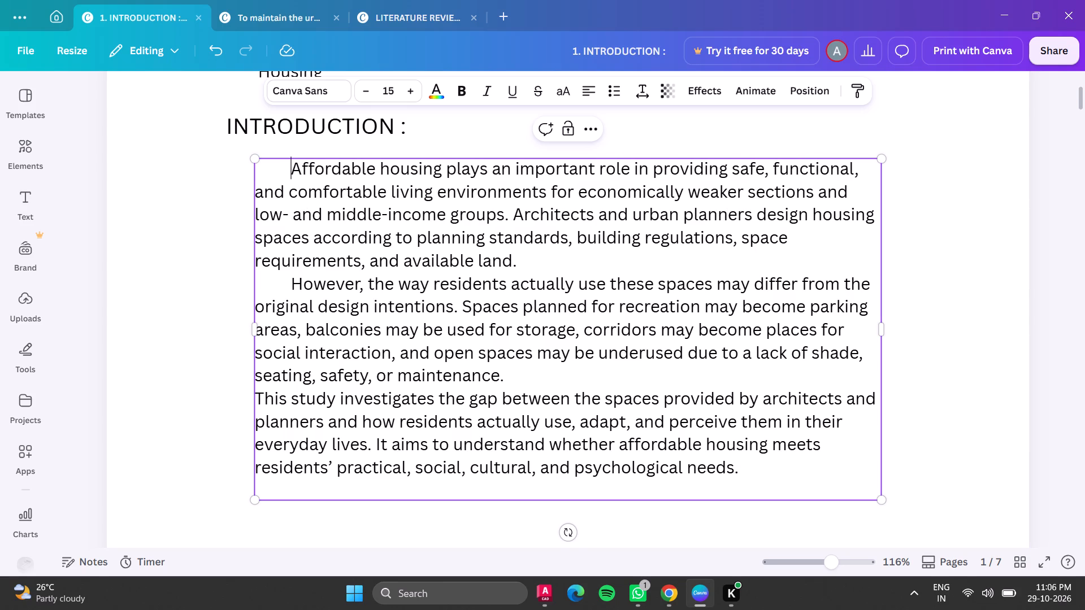
{"action": "key", "text": "space"}
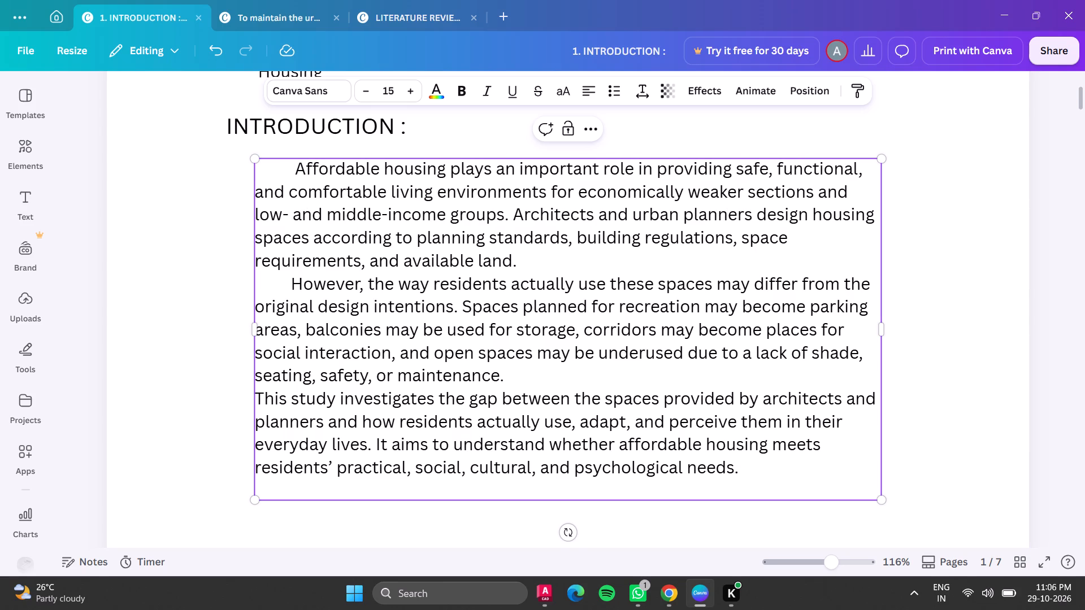
Indent the first line of the introduction's third paragraph, "This study investigates", with ten spaces, in line with the opening paragraph.
{"action": "left_click", "coordinate": [255, 396]}
{"action": "key", "text": "space"}
{"action": "key", "text": "space"}
{"action": "key", "text": "space"}
{"action": "key", "text": "space"}
{"action": "key", "text": "space"}
{"action": "key", "text": "space"}
{"action": "key", "text": "space"}
{"action": "key", "text": "space"}
{"action": "key", "text": "space"}
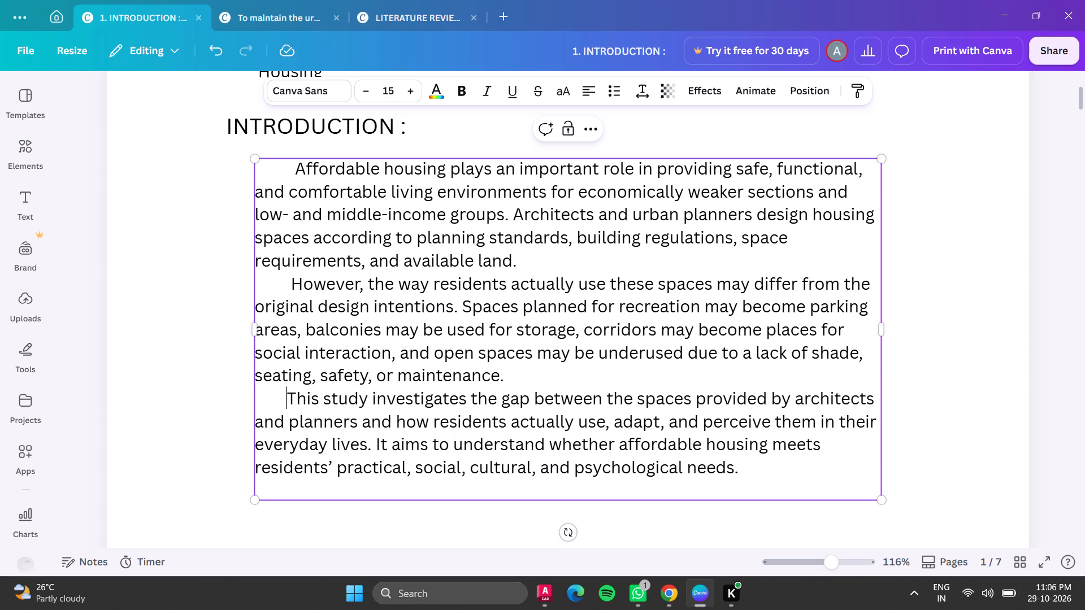
{"action": "key", "text": "space"}
{"action": "key", "text": "space"}
{"action": "key", "text": "space"}
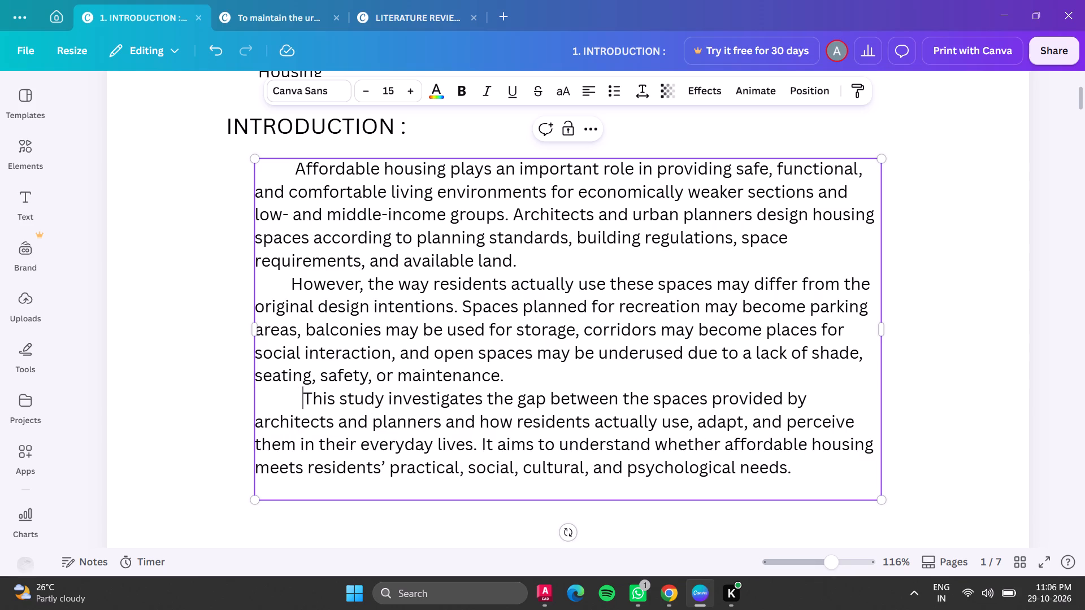
{"action": "key", "text": "BackSpace"}
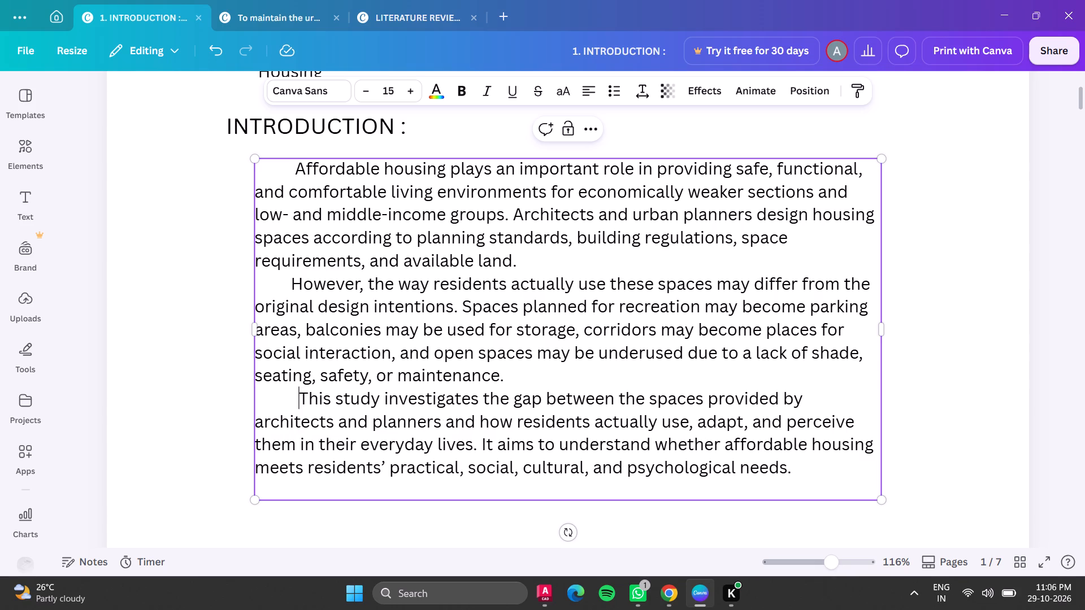
{"action": "key", "text": "BackSpace"}
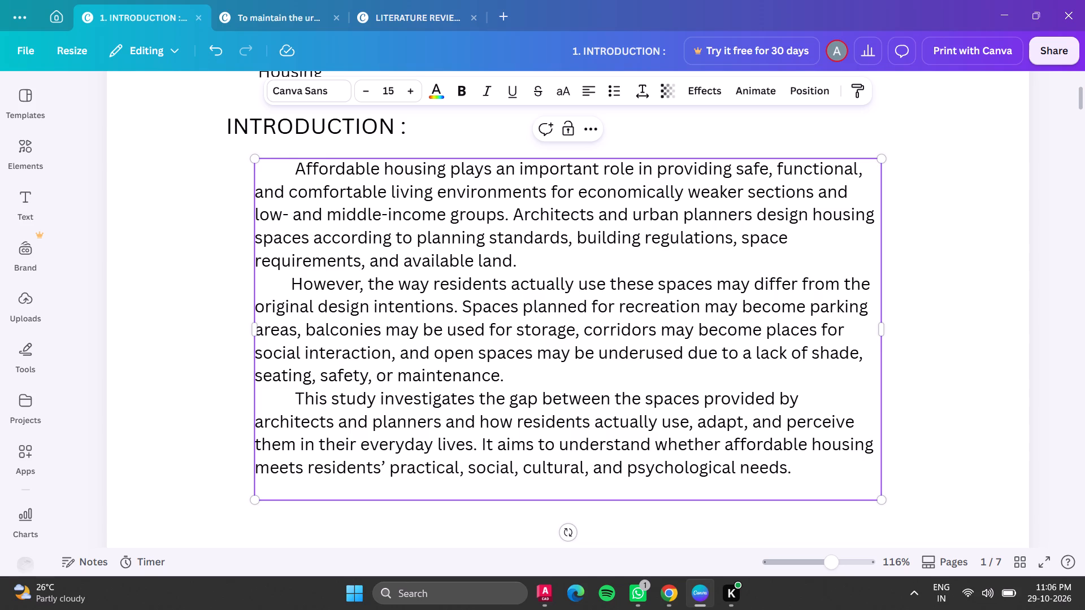
{"action": "left_click", "coordinate": [954, 316]}
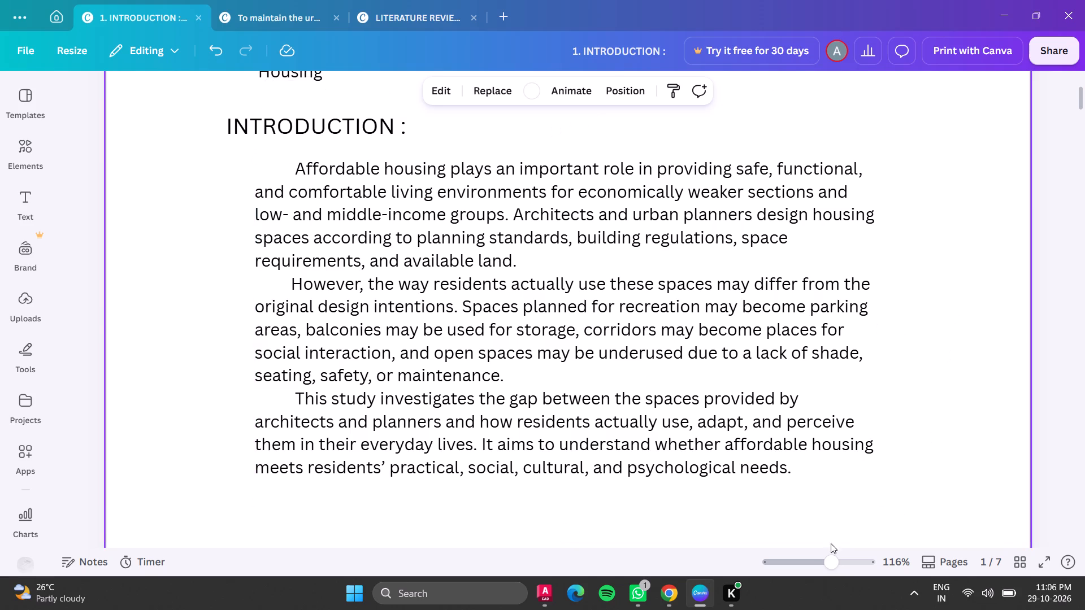
Move the introduction's body text box up so it sits directly beneath the INTRODUCTION heading.
{"action": "left_click_drag", "start_coordinate": [839, 560], "coordinate": [833, 567]}
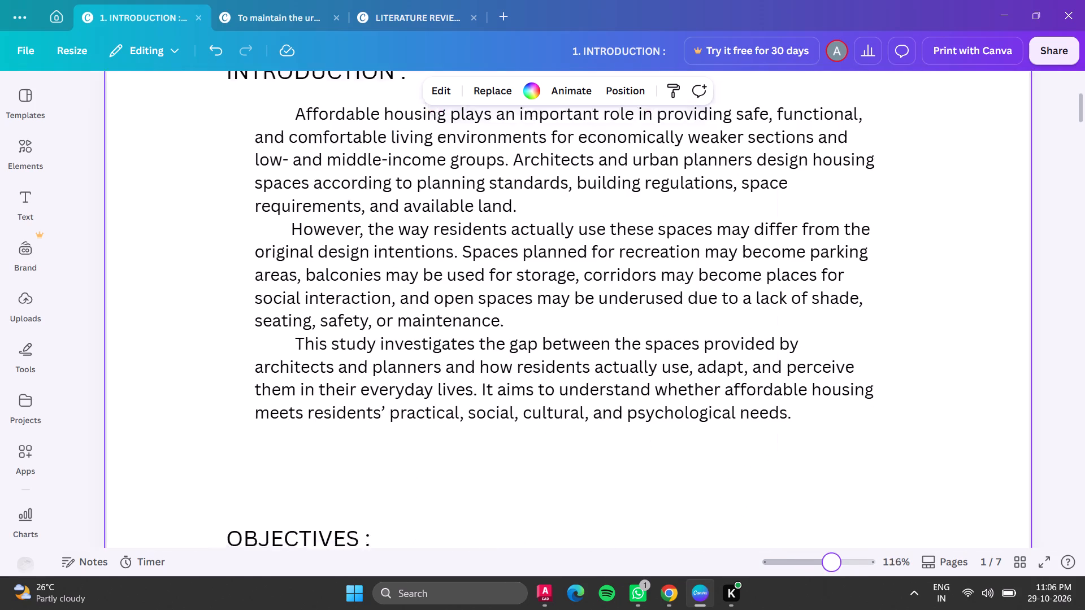
{"action": "left_click_drag", "start_coordinate": [833, 567], "coordinate": [828, 567]}
{"action": "left_click_drag", "start_coordinate": [632, 361], "coordinate": [632, 356]}
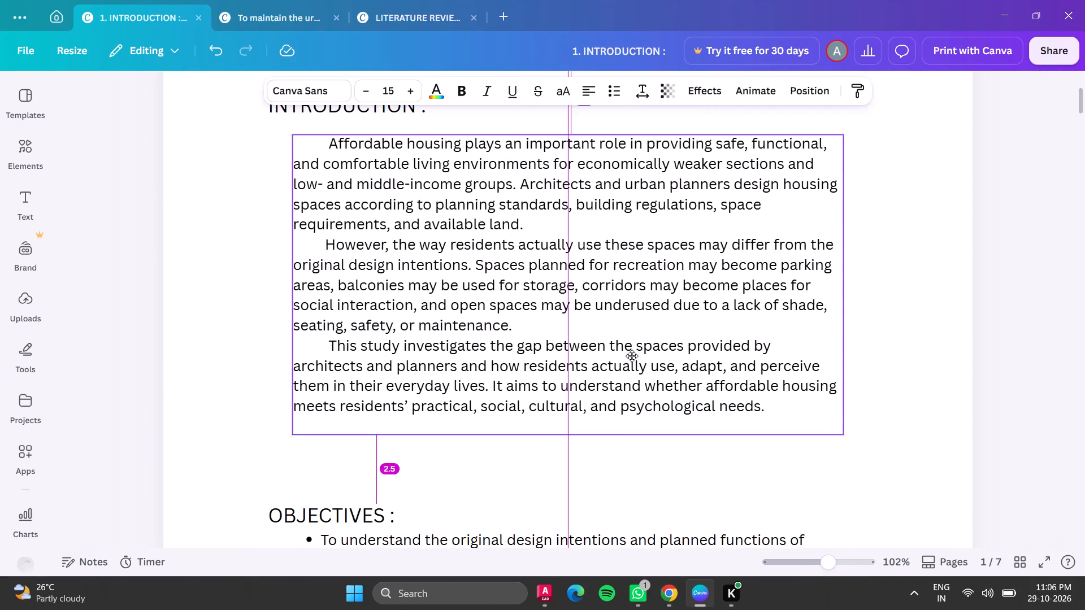
{"action": "left_click_drag", "start_coordinate": [632, 356], "coordinate": [633, 351]}
{"action": "scroll", "coordinate": [812, 342], "scroll_direction": "up", "scroll_amount": 1}
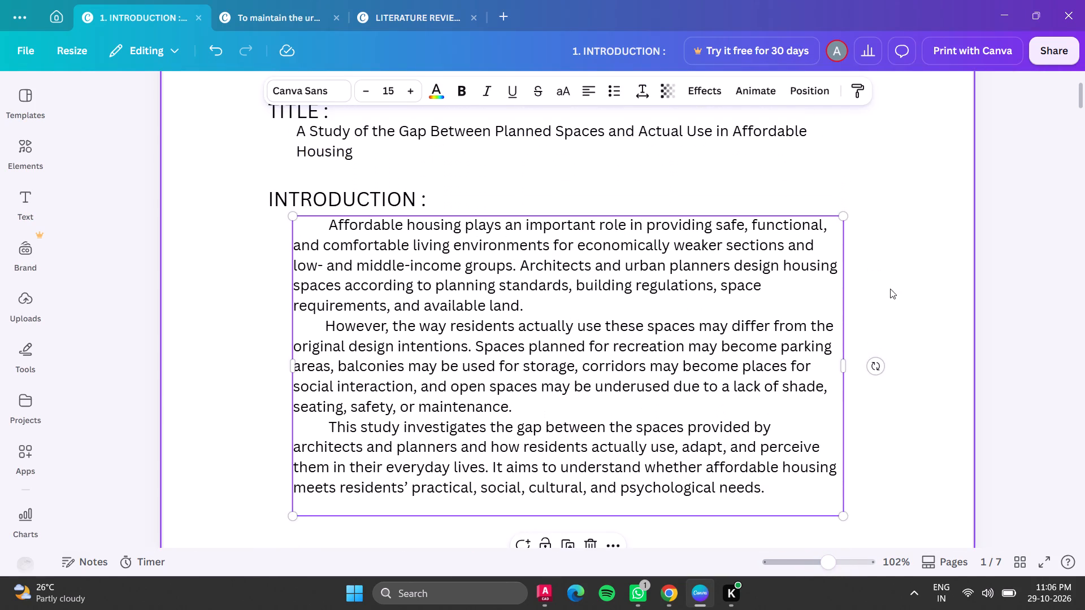
{"action": "left_click", "coordinate": [890, 289]}
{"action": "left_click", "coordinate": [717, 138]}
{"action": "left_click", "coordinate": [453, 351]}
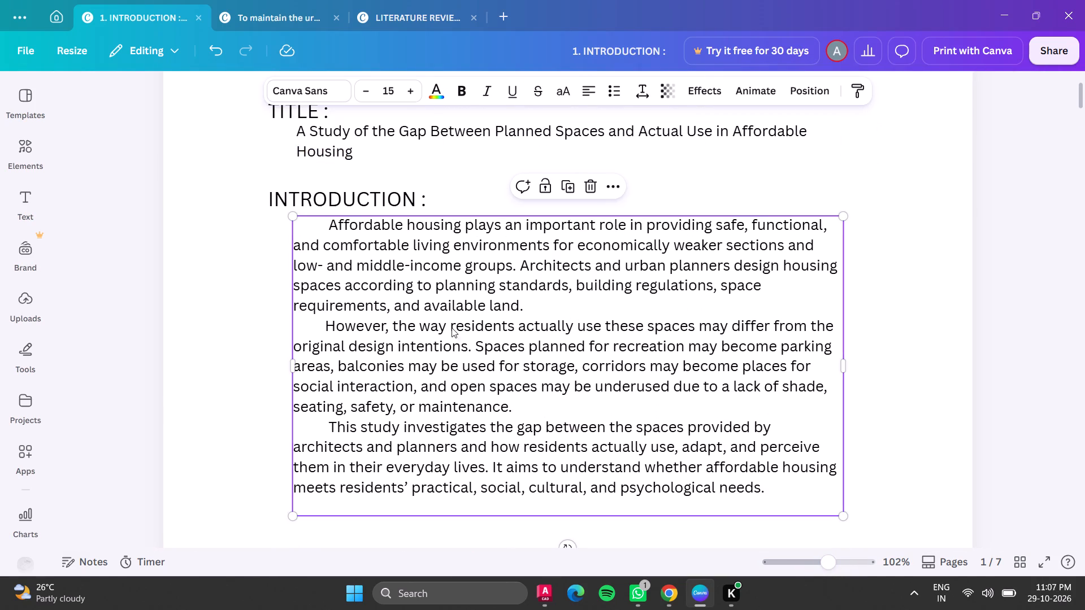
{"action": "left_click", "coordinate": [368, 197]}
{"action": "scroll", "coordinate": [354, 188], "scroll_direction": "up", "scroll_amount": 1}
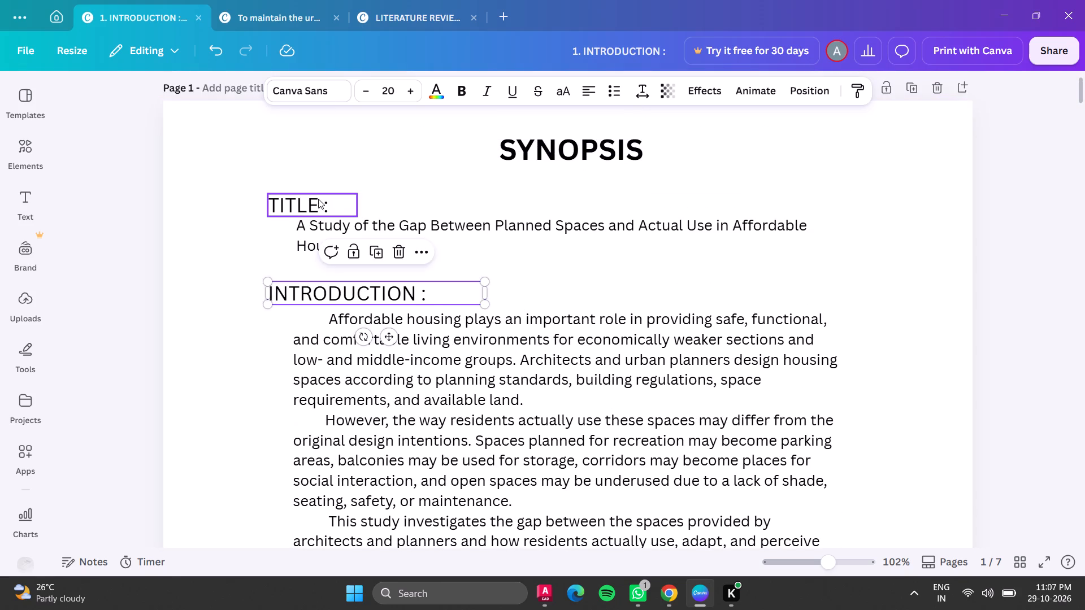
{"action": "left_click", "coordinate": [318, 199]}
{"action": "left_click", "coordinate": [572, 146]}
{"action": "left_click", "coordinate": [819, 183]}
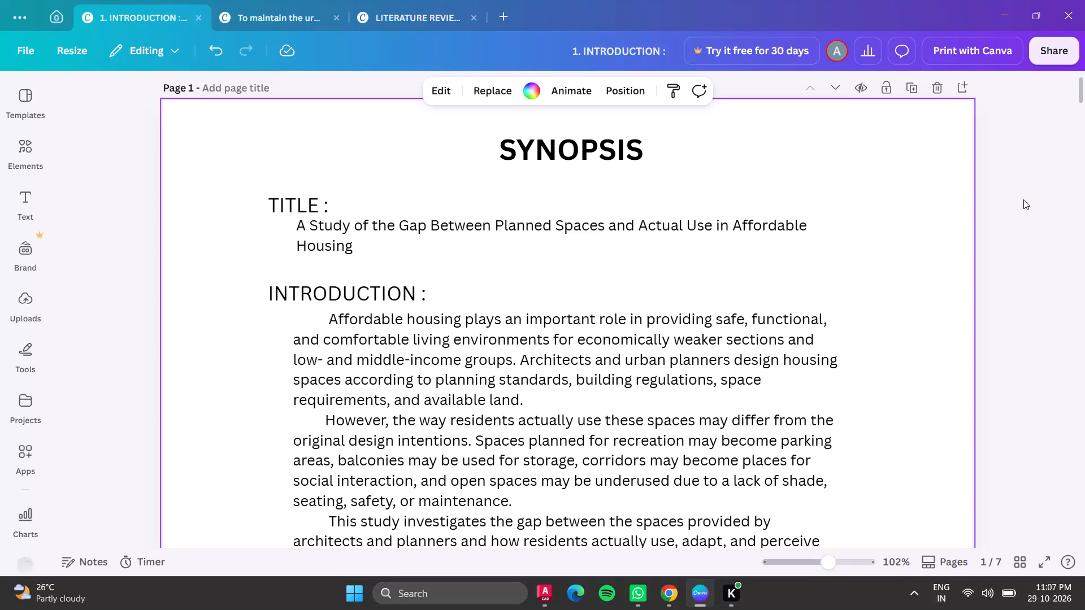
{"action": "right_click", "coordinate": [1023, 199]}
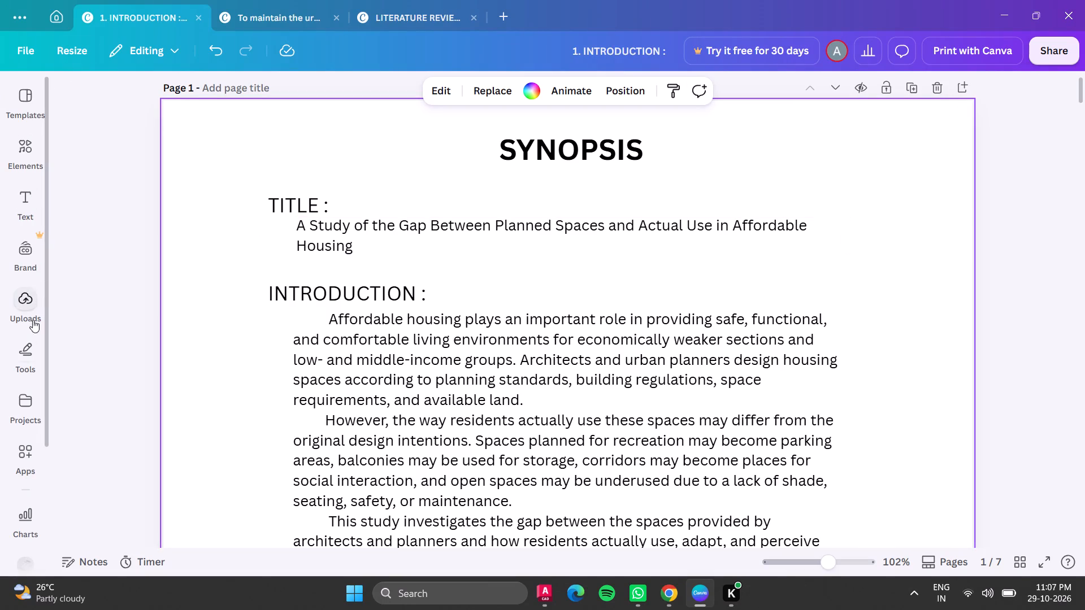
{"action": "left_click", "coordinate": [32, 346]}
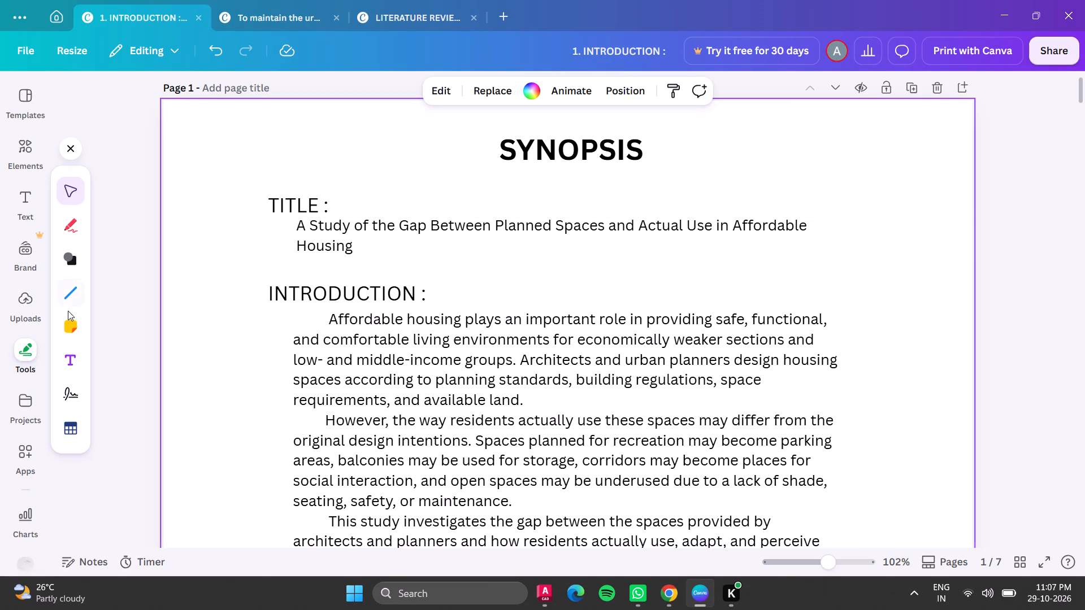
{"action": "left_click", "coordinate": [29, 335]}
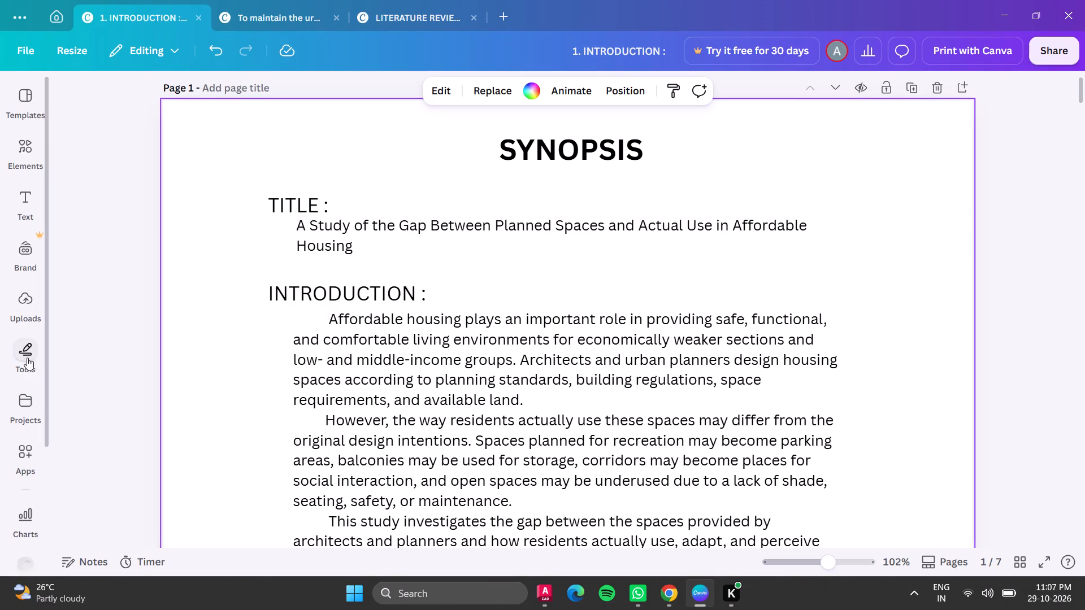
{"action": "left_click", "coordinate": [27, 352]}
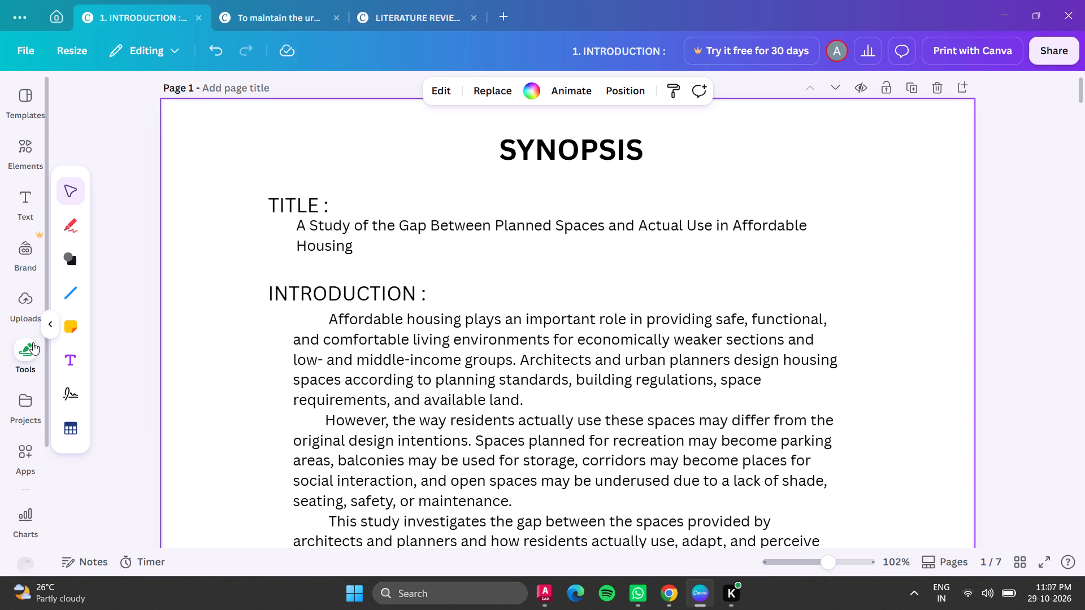
Search the elements for "line" and add a plain Line shape to page 1.
{"action": "left_click", "coordinate": [22, 162]}
{"action": "left_click", "coordinate": [166, 108]}
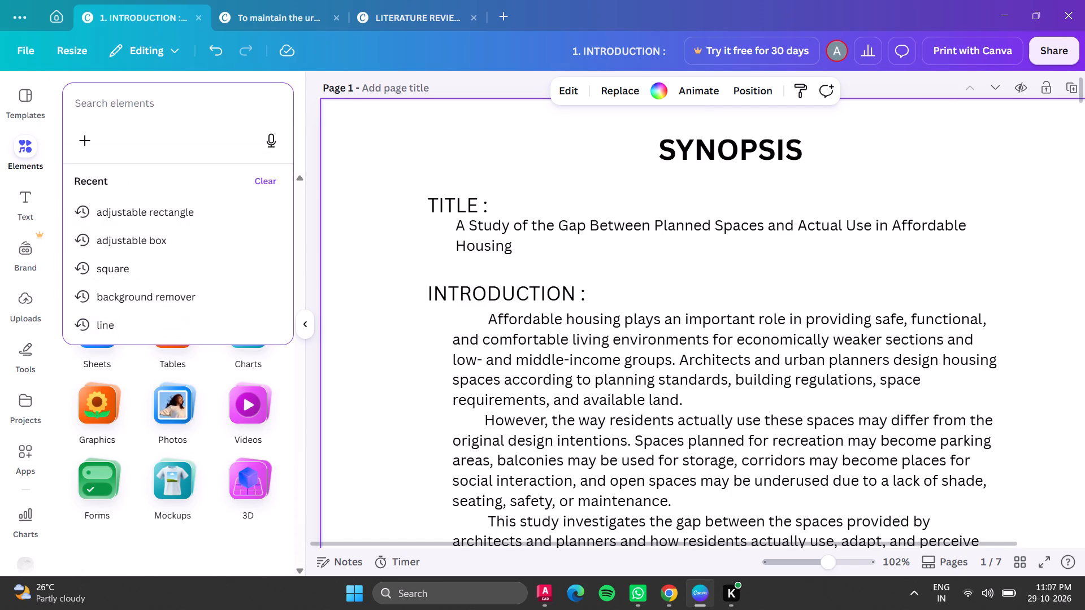
{"action": "key", "text": "t"}
{"action": "key", "text": "BackSpace"}
{"action": "type", "text": "line"}
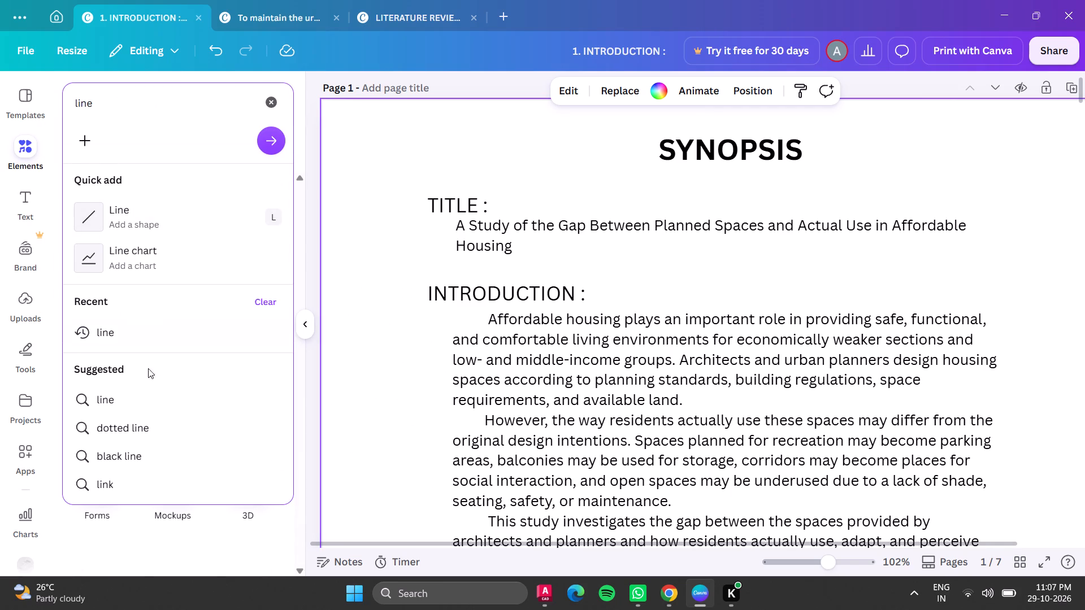
{"action": "left_click", "coordinate": [164, 215]}
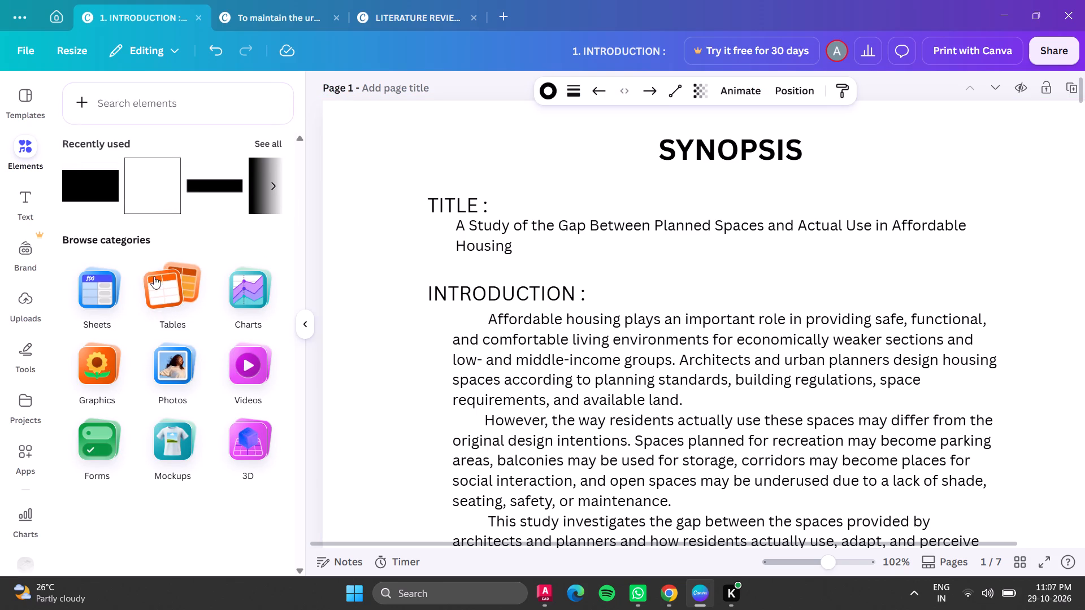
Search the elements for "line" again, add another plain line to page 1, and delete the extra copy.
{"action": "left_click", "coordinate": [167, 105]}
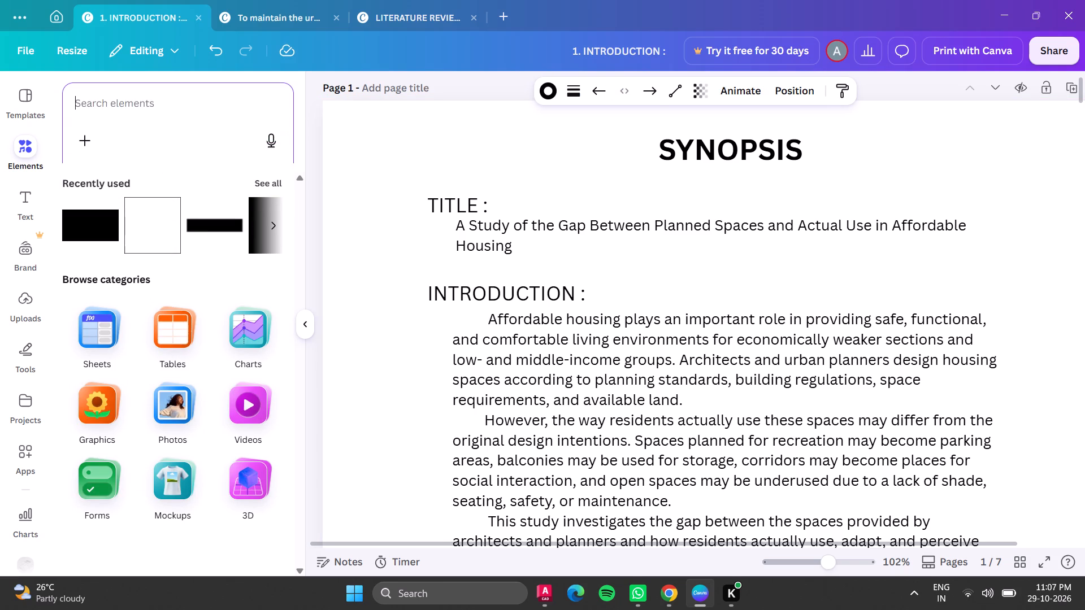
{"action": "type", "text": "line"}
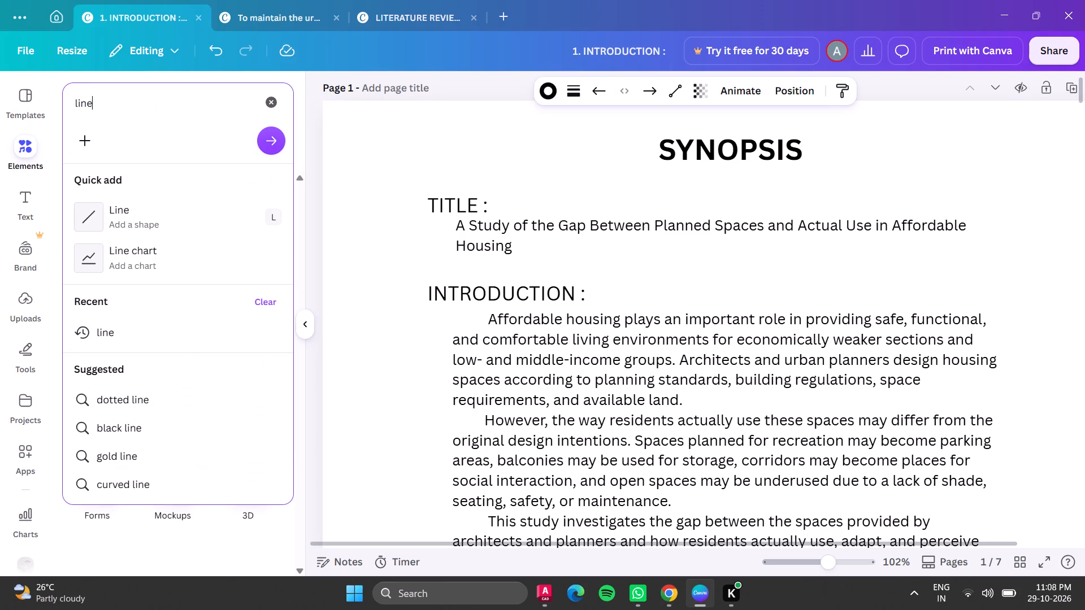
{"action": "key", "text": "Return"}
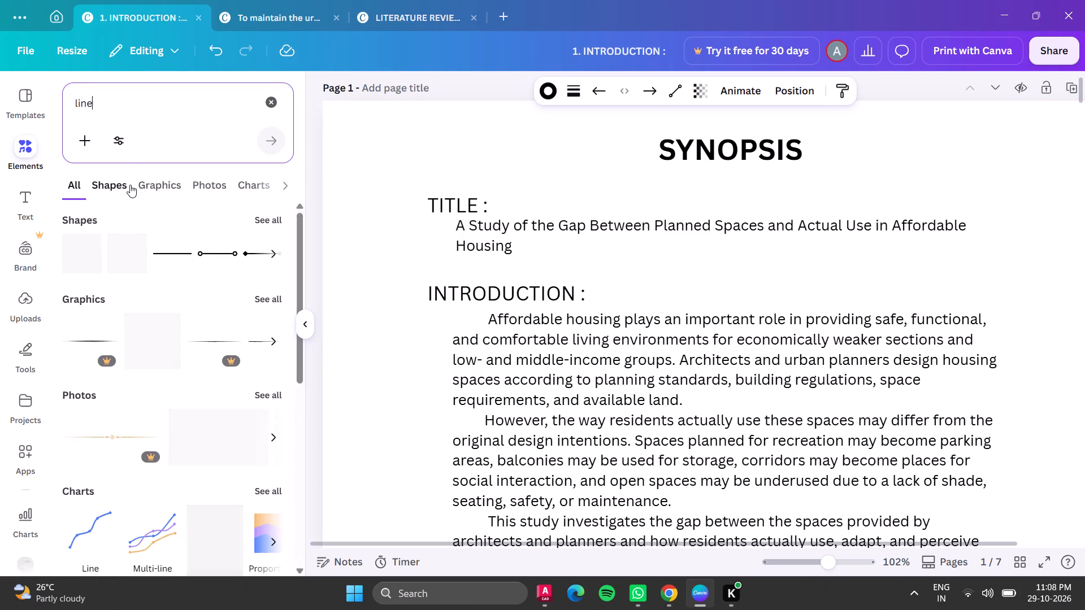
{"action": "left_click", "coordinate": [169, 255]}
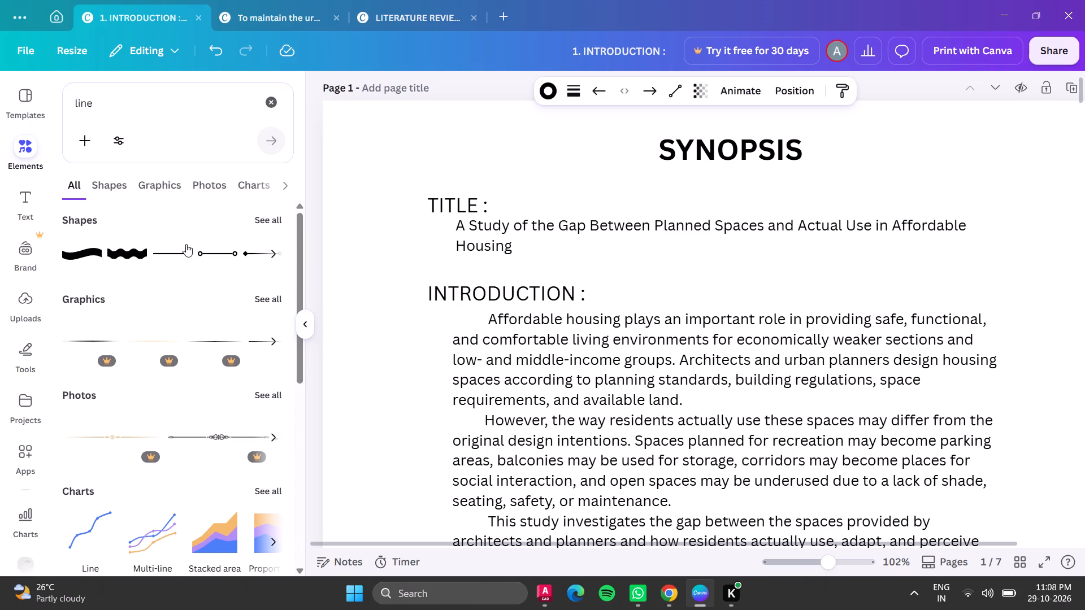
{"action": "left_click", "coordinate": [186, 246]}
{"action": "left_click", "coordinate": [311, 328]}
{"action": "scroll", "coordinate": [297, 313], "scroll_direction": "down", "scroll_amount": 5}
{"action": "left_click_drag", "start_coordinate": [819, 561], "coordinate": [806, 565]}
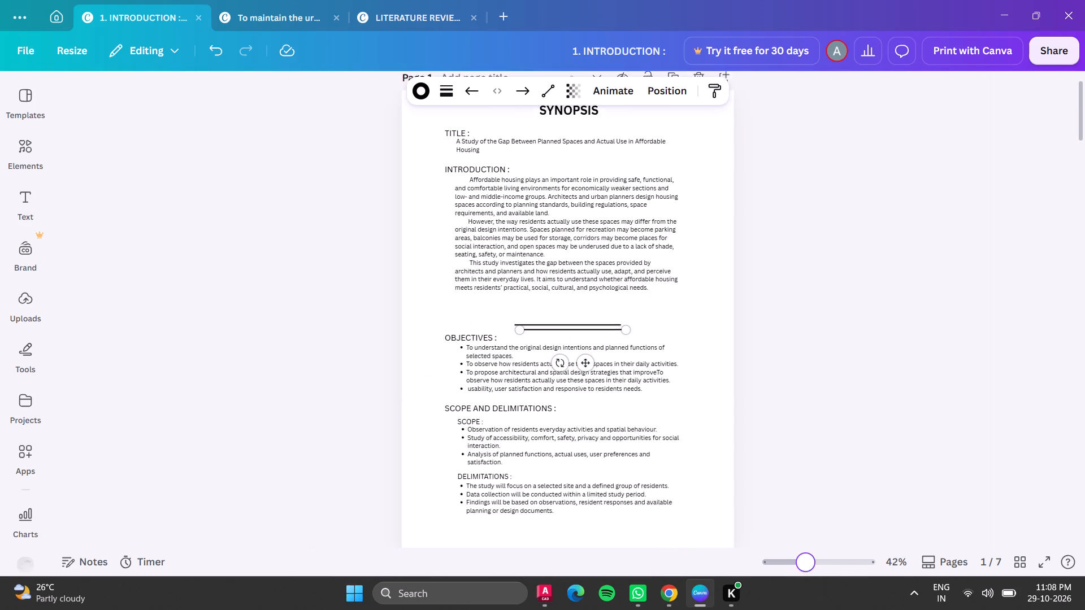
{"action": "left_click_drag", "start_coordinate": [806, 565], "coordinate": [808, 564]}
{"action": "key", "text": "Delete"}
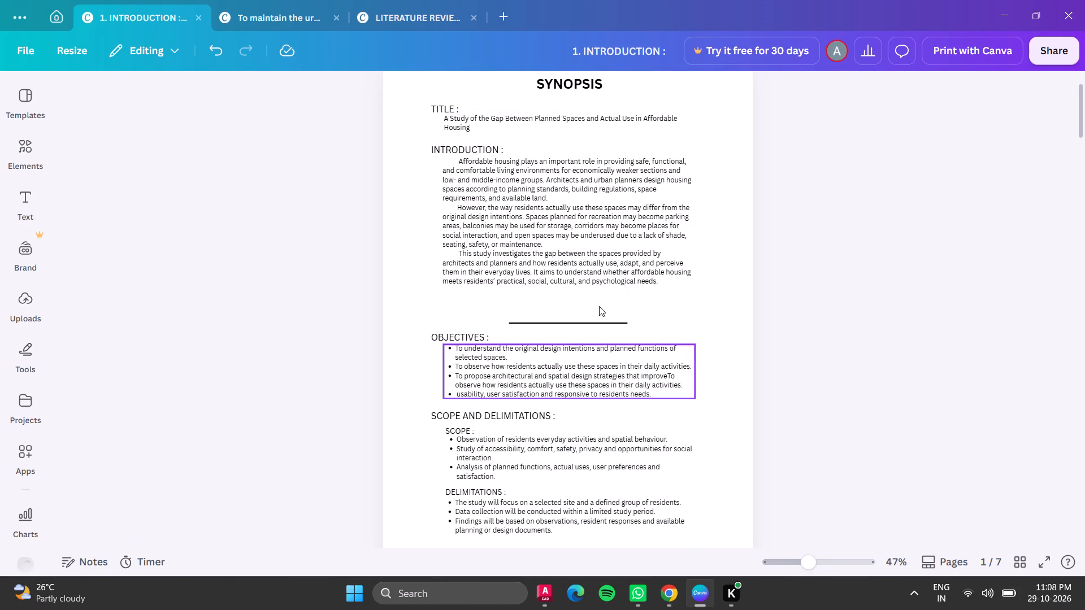
Place the line horizontally beneath the SYNOPSIS heading and stretch both ends past the page edges so it spans the full width.
{"action": "scroll", "coordinate": [596, 320], "scroll_direction": "up", "scroll_amount": 2}
{"action": "left_click_drag", "start_coordinate": [589, 396], "coordinate": [503, 145]}
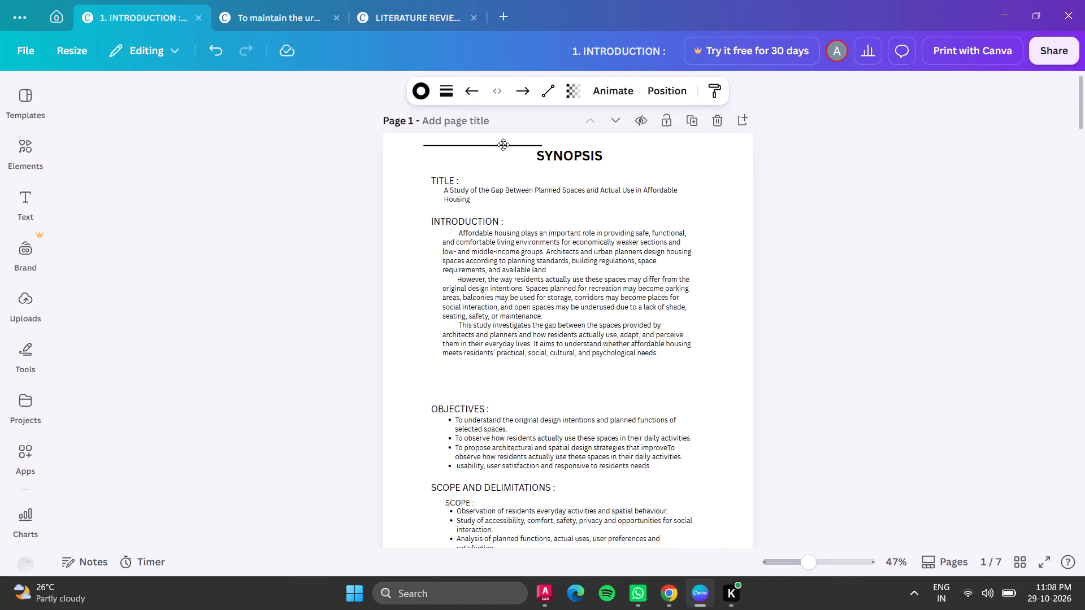
{"action": "left_click_drag", "start_coordinate": [503, 145], "coordinate": [480, 143]}
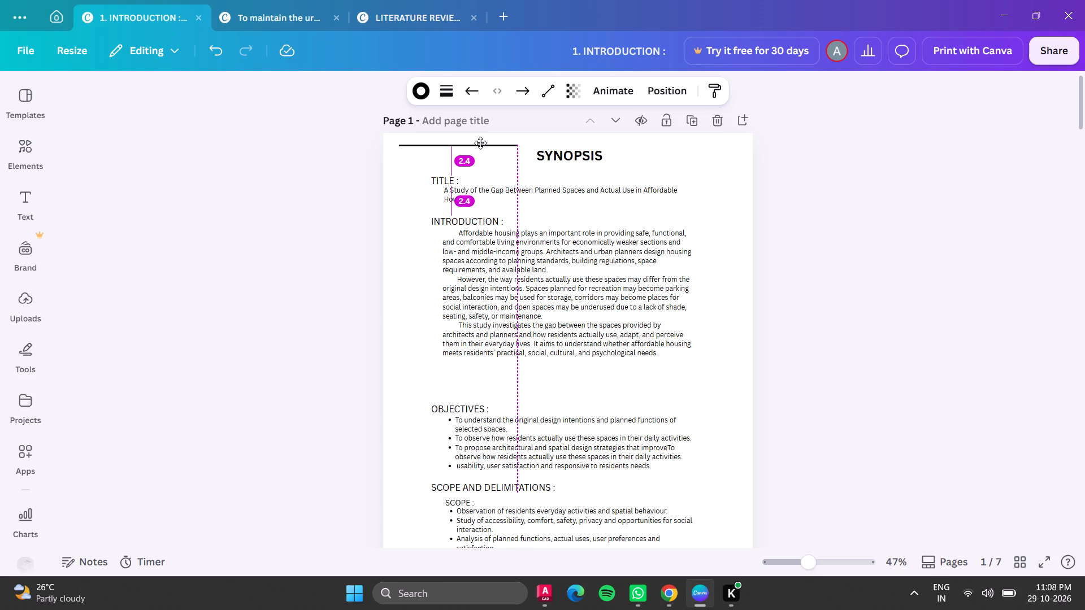
{"action": "left_click_drag", "start_coordinate": [480, 143], "coordinate": [557, 171]}
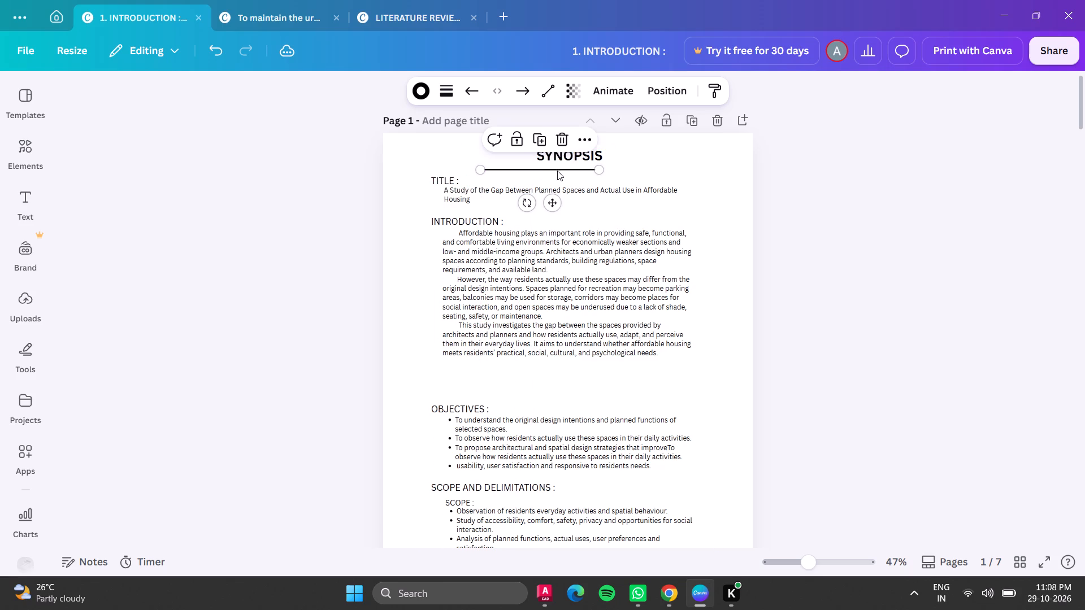
{"action": "left_click_drag", "start_coordinate": [602, 169], "coordinate": [838, 171]}
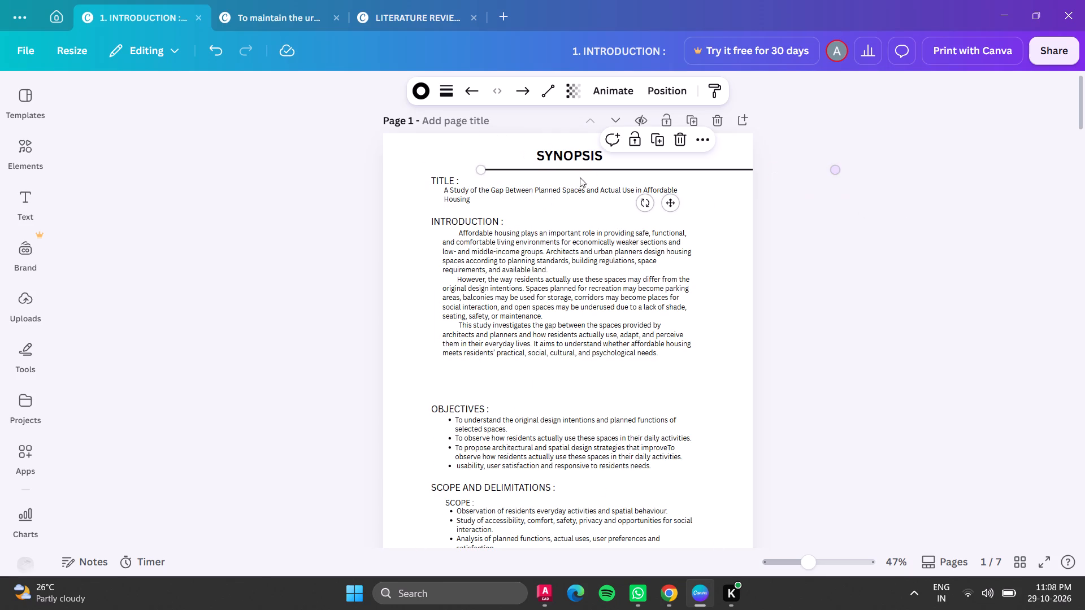
{"action": "left_click_drag", "start_coordinate": [479, 166], "coordinate": [358, 164]}
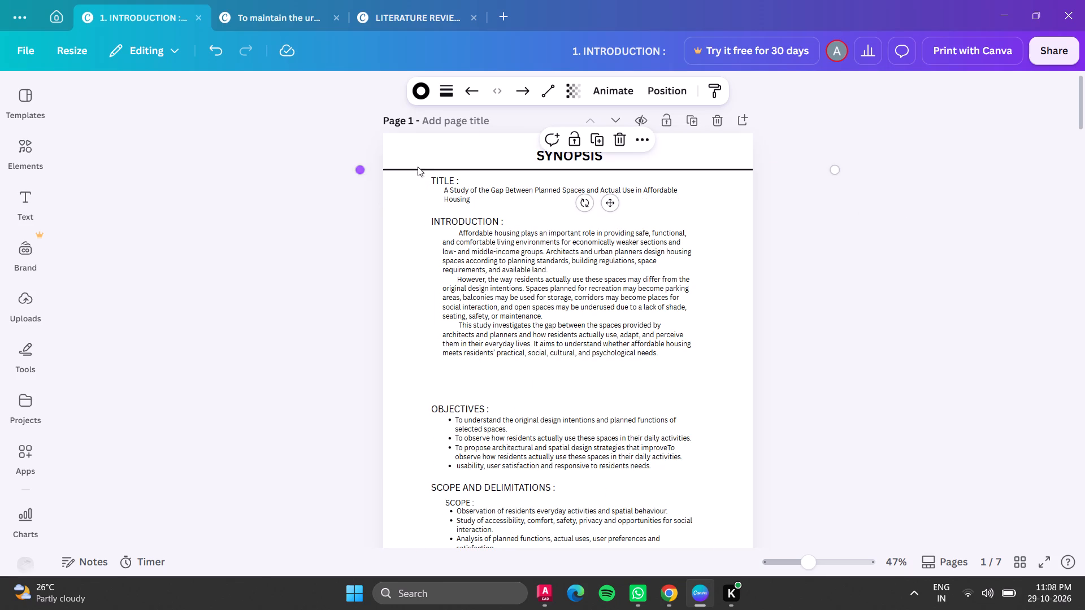
{"action": "left_click", "coordinate": [300, 243]}
Duplicate the full-width line and place the copy beneath the title text, above the INTRODUCTION heading.
{"action": "left_click", "coordinate": [498, 168]}
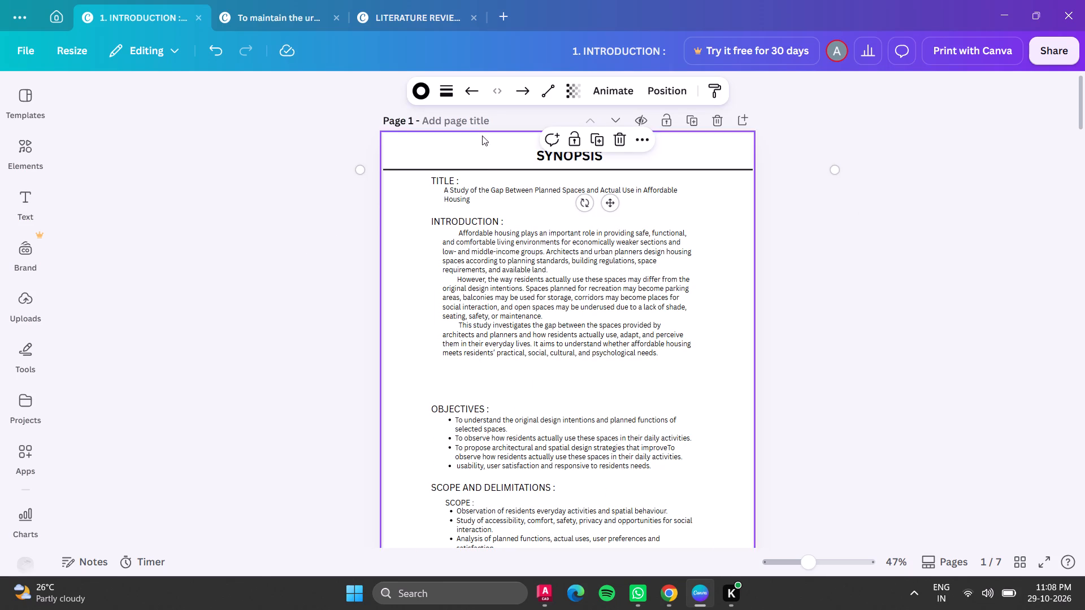
{"action": "left_click", "coordinate": [605, 138]}
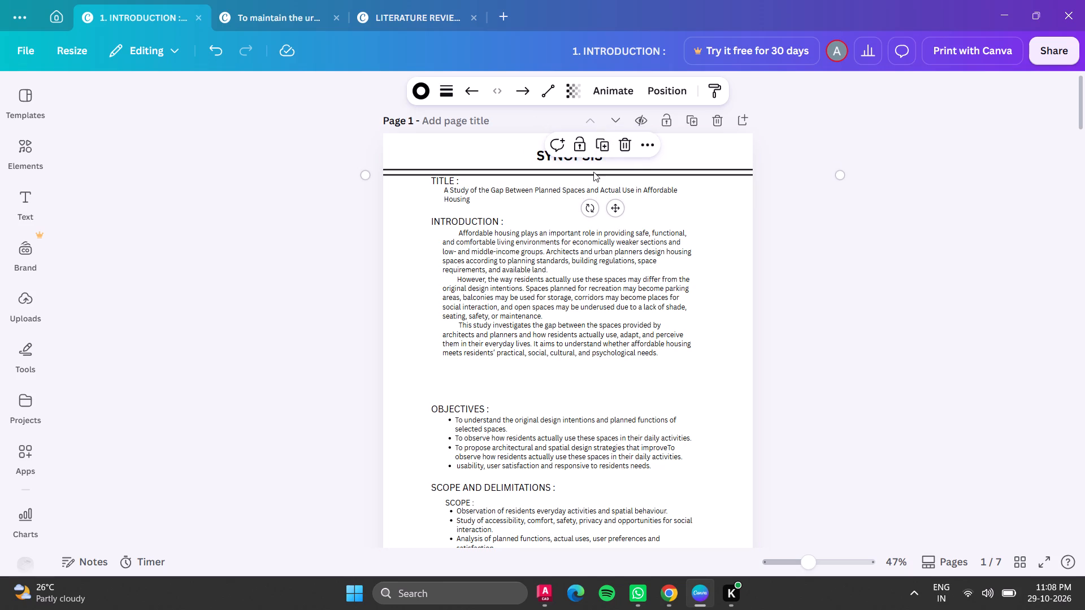
{"action": "left_click_drag", "start_coordinate": [589, 174], "coordinate": [584, 205]}
{"action": "left_click", "coordinate": [917, 284]}
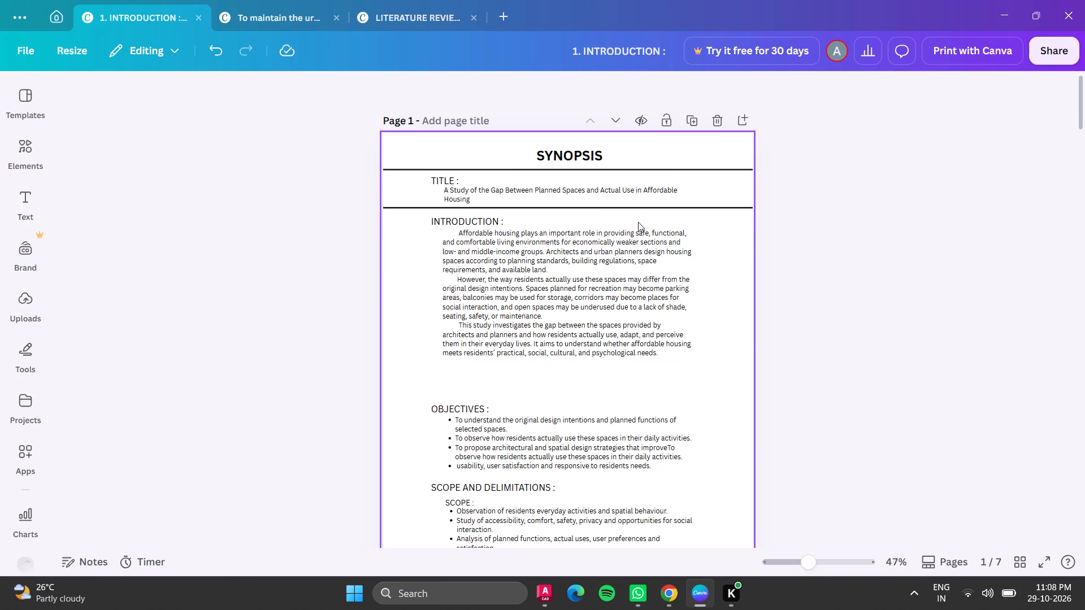
Duplicate the line under the title text and place the copy just beneath the introduction's last paragraph.
{"action": "left_click", "coordinate": [638, 209]}
{"action": "left_click", "coordinate": [600, 177]}
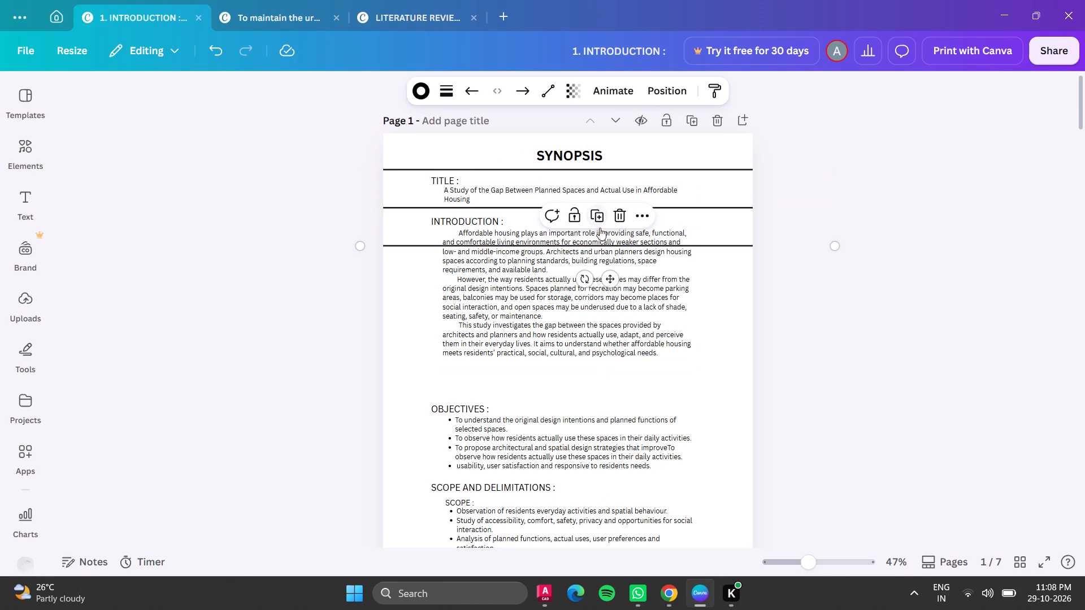
{"action": "left_click_drag", "start_coordinate": [597, 245], "coordinate": [595, 364]}
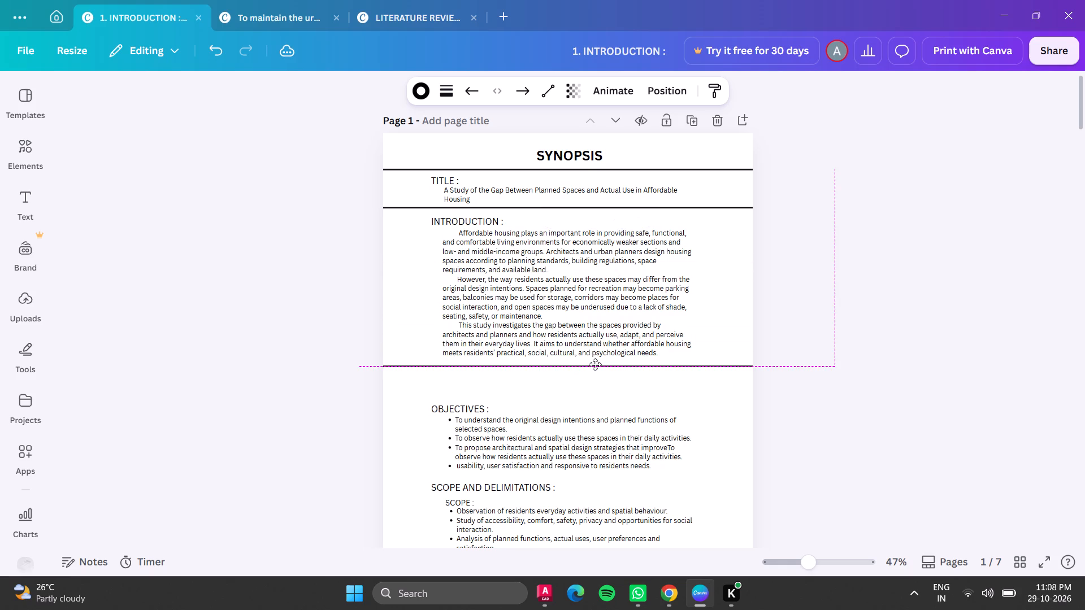
{"action": "left_click_drag", "start_coordinate": [595, 364], "coordinate": [595, 364]}
{"action": "left_click", "coordinate": [885, 415]}
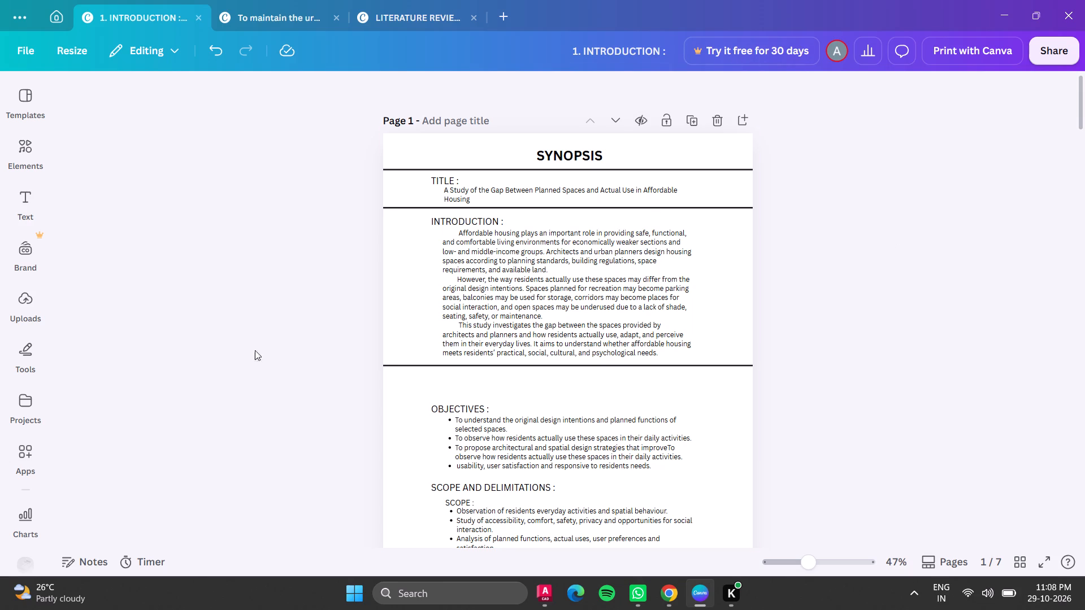
Duplicate the line beneath the SYNOPSIS heading and place the copy above the heading, near the page's top edge.
{"action": "left_click", "coordinate": [244, 125]}
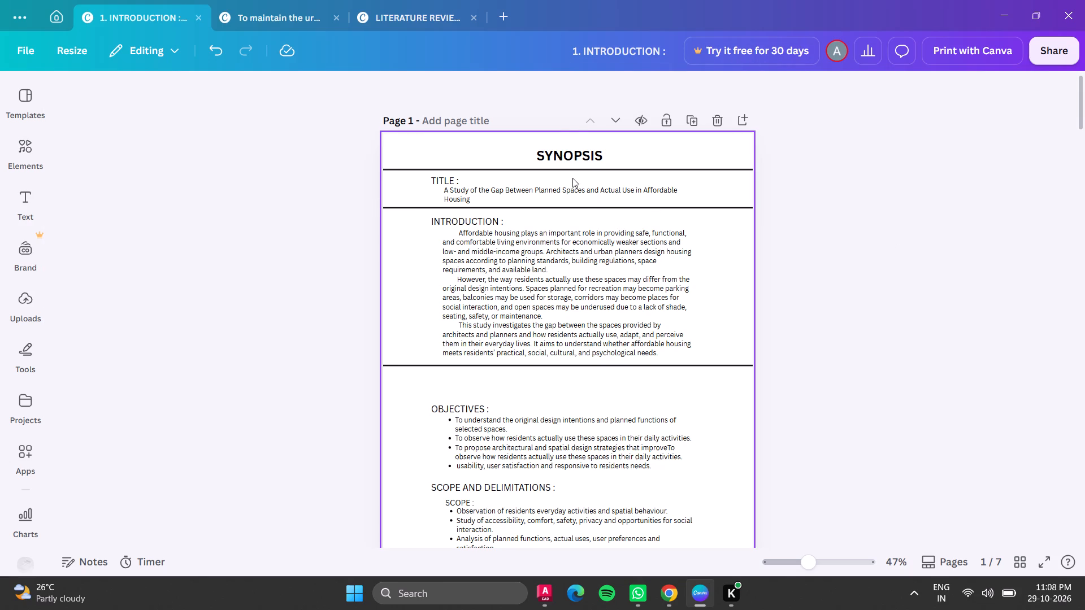
{"action": "left_click", "coordinate": [572, 178]}
{"action": "left_click", "coordinate": [599, 136]}
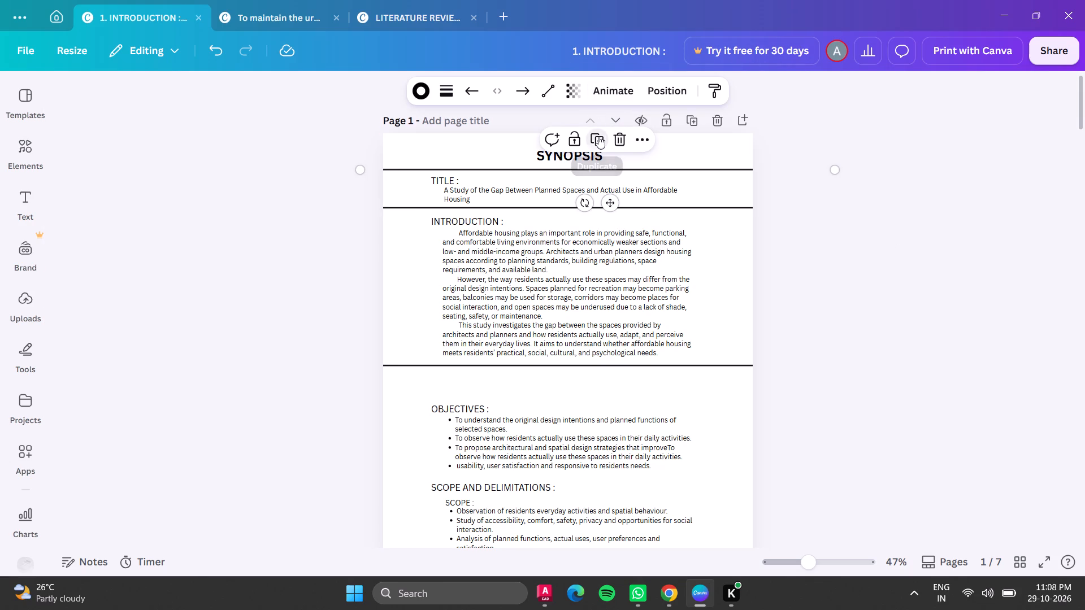
{"action": "left_click_drag", "start_coordinate": [593, 177], "coordinate": [591, 145]}
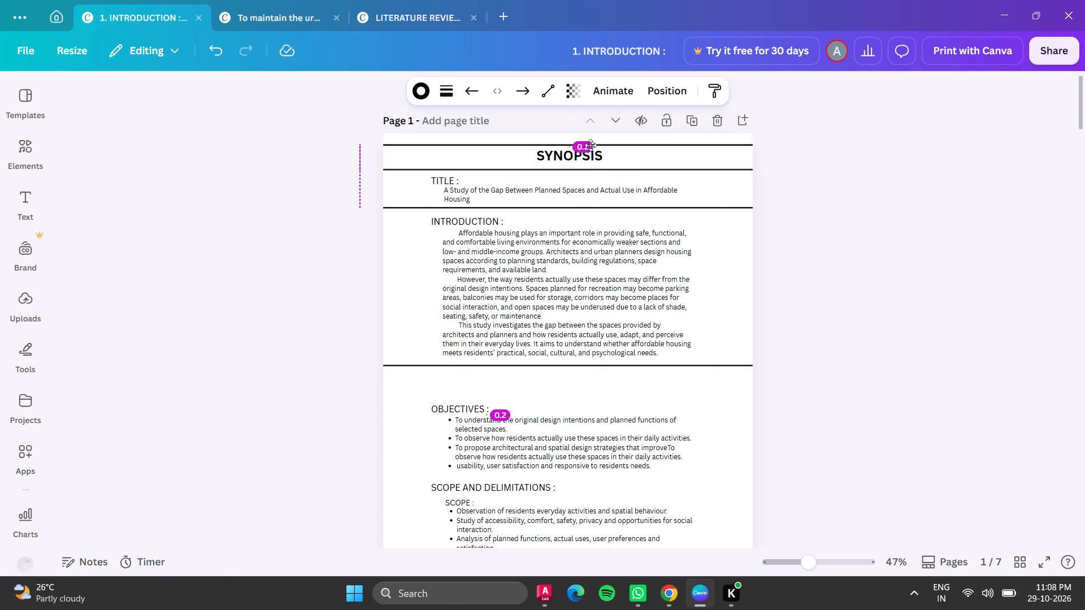
{"action": "left_click_drag", "start_coordinate": [591, 145], "coordinate": [591, 140]}
{"action": "left_click", "coordinate": [897, 252]}
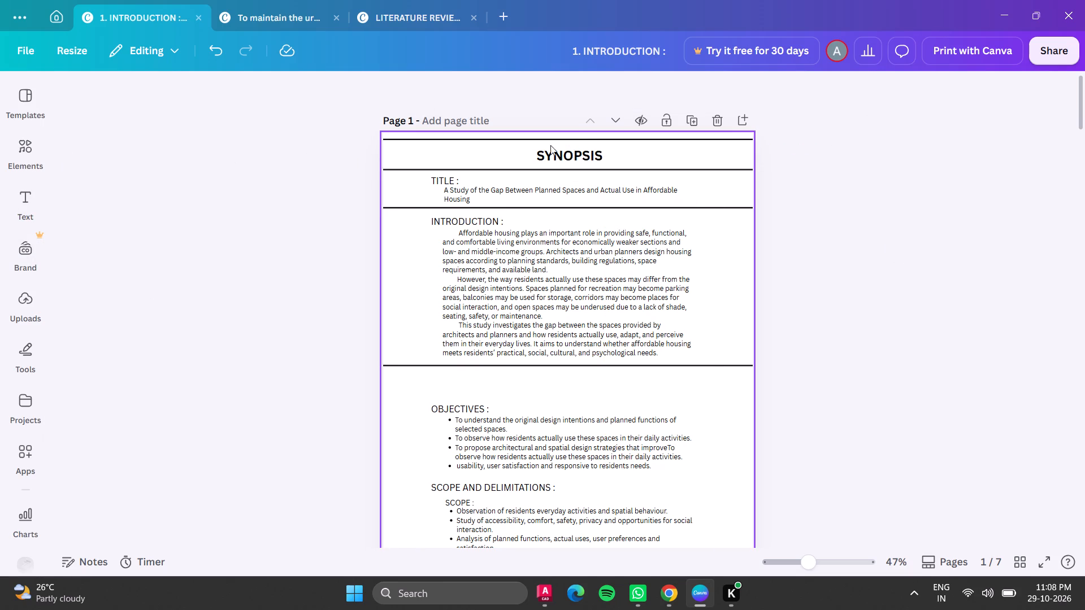
Duplicate the line above the SYNOPSIS heading and move the copy down over the introduction text.
{"action": "left_click", "coordinate": [574, 139]}
{"action": "key", "text": "ctrl+c"}
{"action": "key", "text": "ctrl+v"}
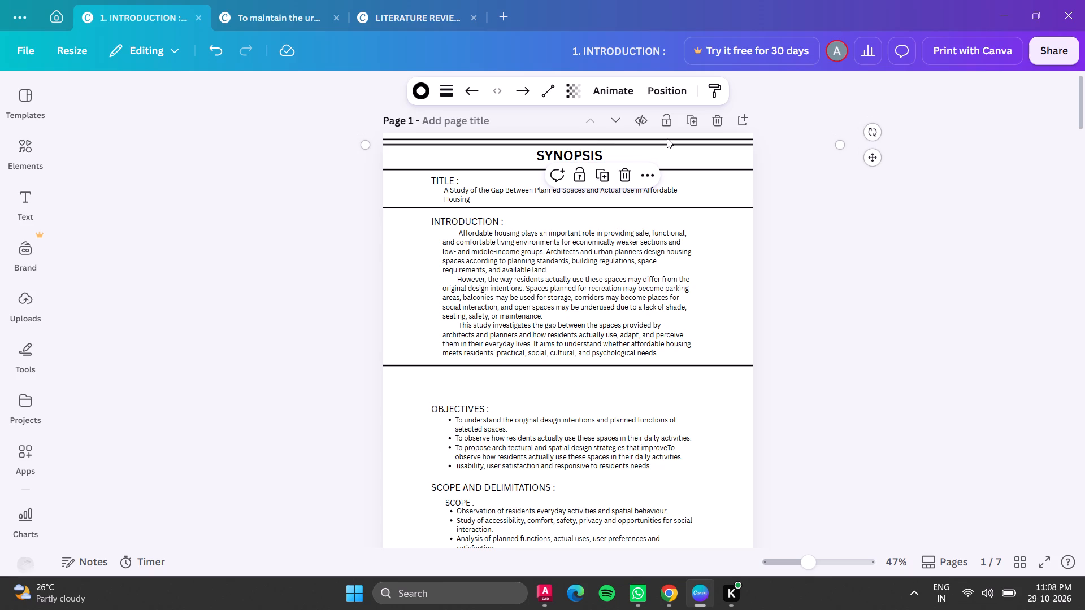
{"action": "left_click_drag", "start_coordinate": [667, 140], "coordinate": [669, 499]}
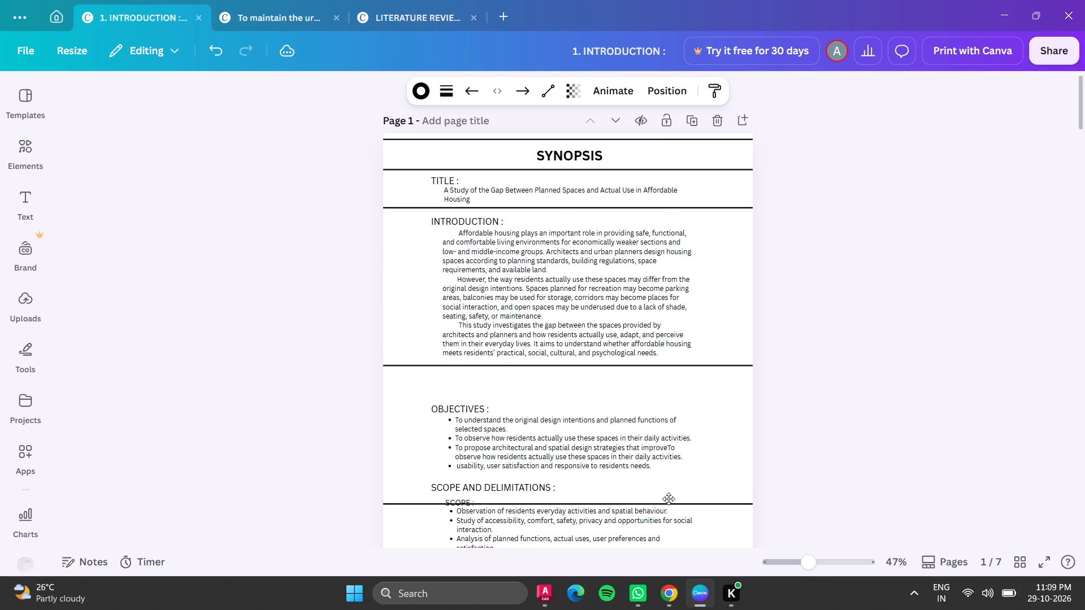
{"action": "left_click_drag", "start_coordinate": [669, 499], "coordinate": [687, 267]}
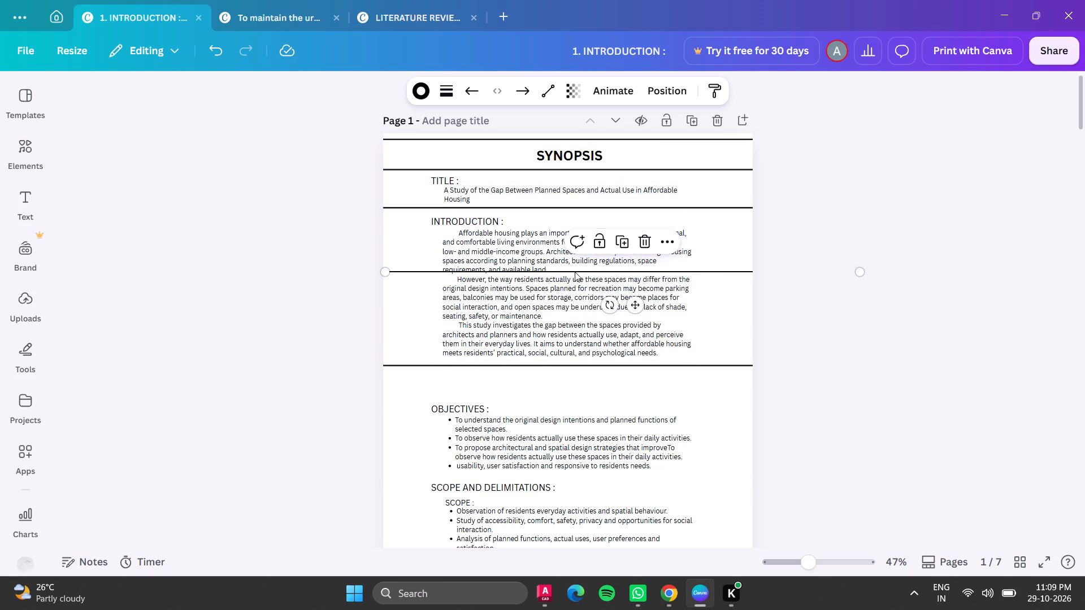
{"action": "left_click_drag", "start_coordinate": [415, 269], "coordinate": [381, 277]}
{"action": "left_click_drag", "start_coordinate": [424, 278], "coordinate": [428, 277]}
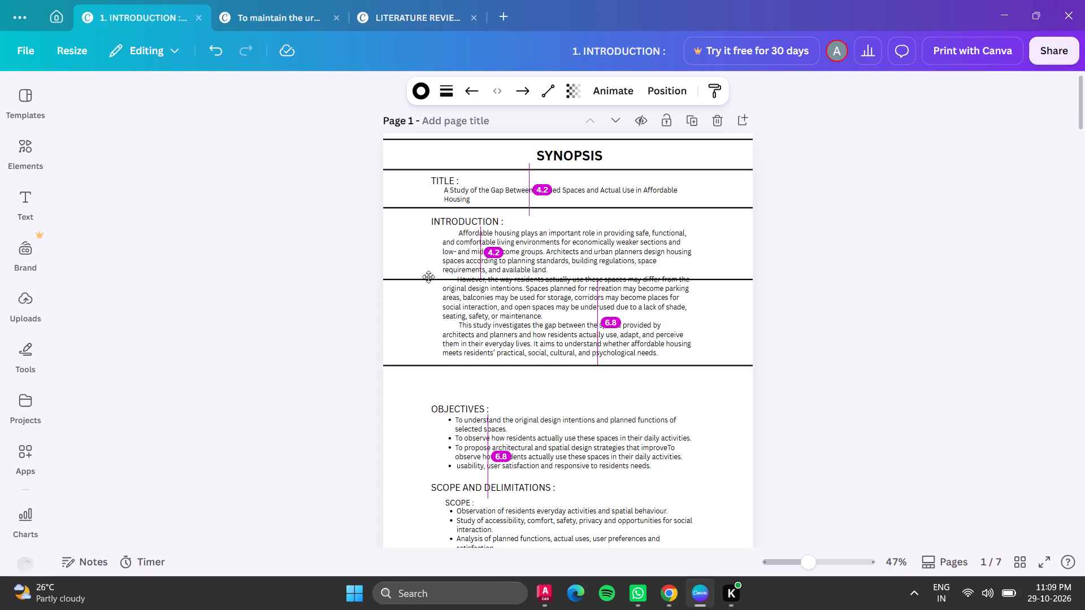
{"action": "left_click_drag", "start_coordinate": [428, 277], "coordinate": [467, 279]}
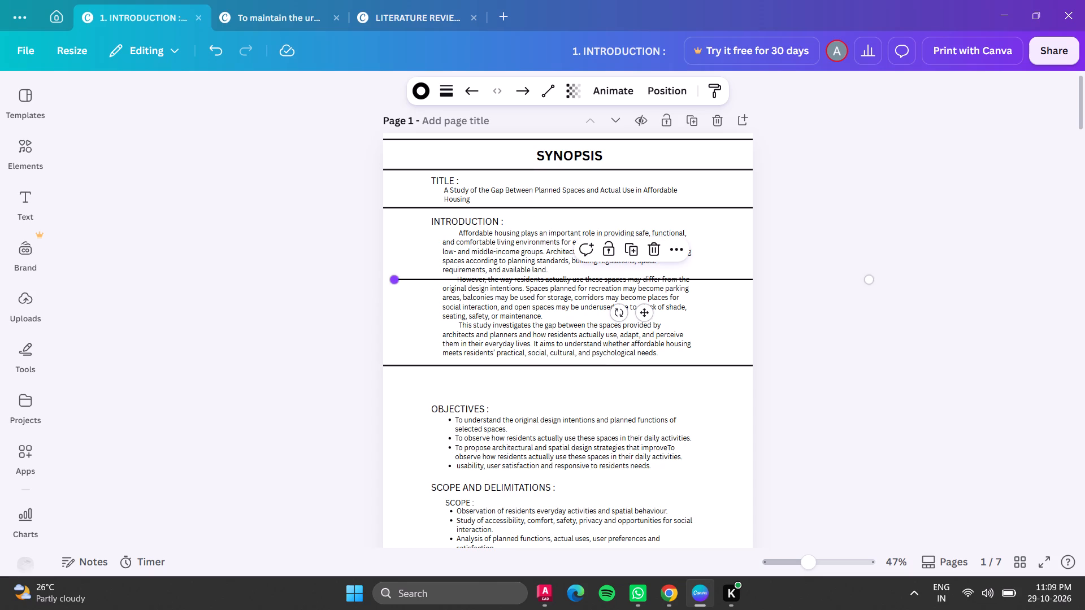
Turn the copied line vertical along the page's left margin, running from the topmost line down past the page's bottom edge.
{"action": "left_click_drag", "start_coordinate": [392, 282], "coordinate": [393, 141]}
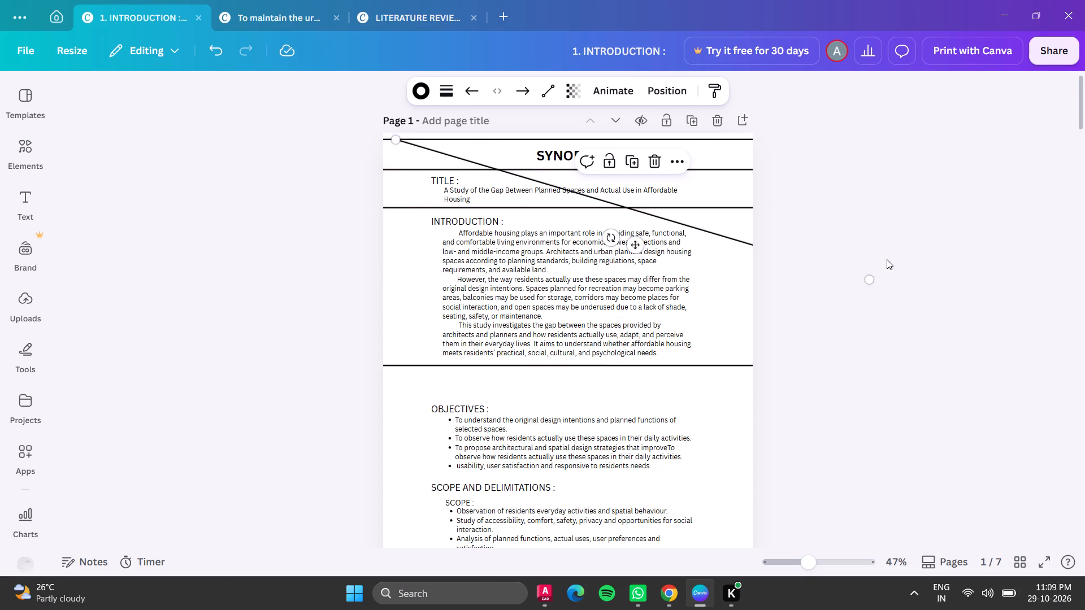
{"action": "scroll", "coordinate": [808, 264], "scroll_direction": "down", "scroll_amount": 1}
{"action": "left_click_drag", "start_coordinate": [871, 233], "coordinate": [405, 556]}
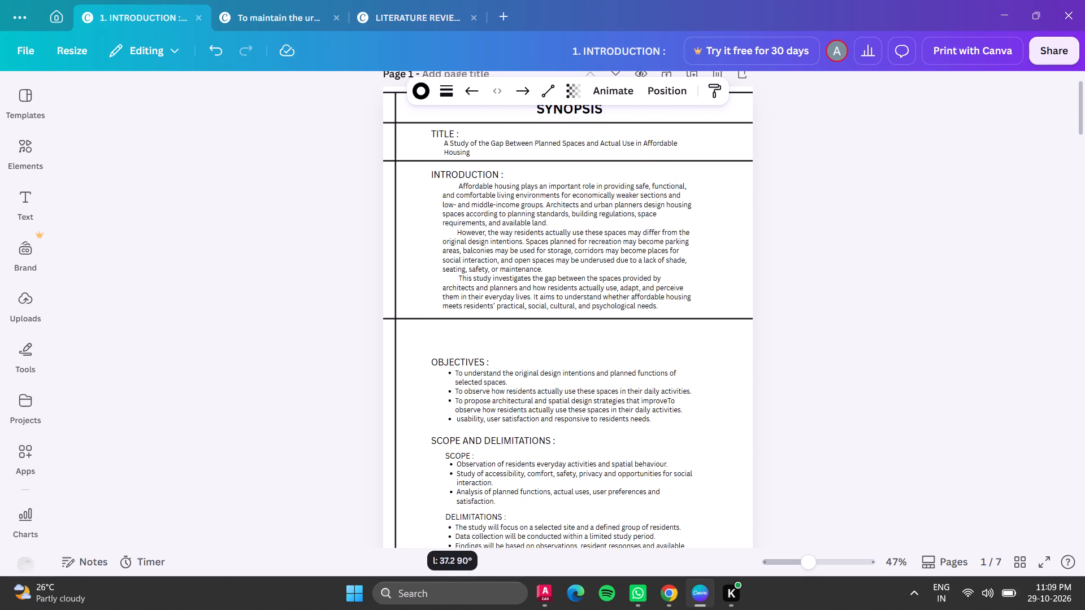
{"action": "left_click_drag", "start_coordinate": [405, 556], "coordinate": [403, 552]}
{"action": "scroll", "coordinate": [401, 473], "scroll_direction": "down", "scroll_amount": 3}
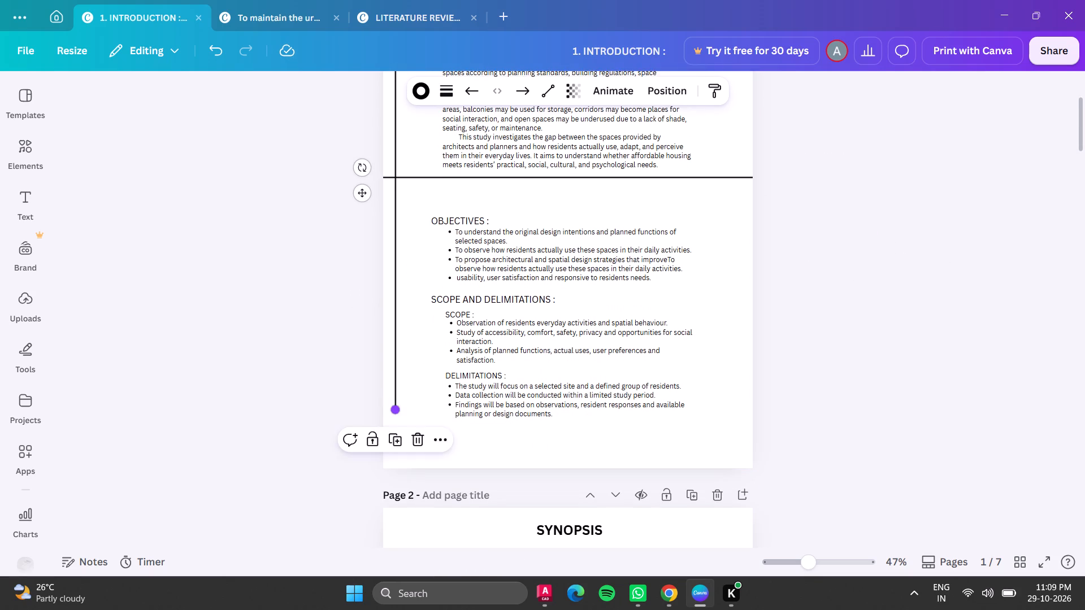
{"action": "left_click_drag", "start_coordinate": [397, 411], "coordinate": [393, 487]}
{"action": "scroll", "coordinate": [274, 317], "scroll_direction": "up", "scroll_amount": 4}
{"action": "left_click", "coordinate": [272, 314]}
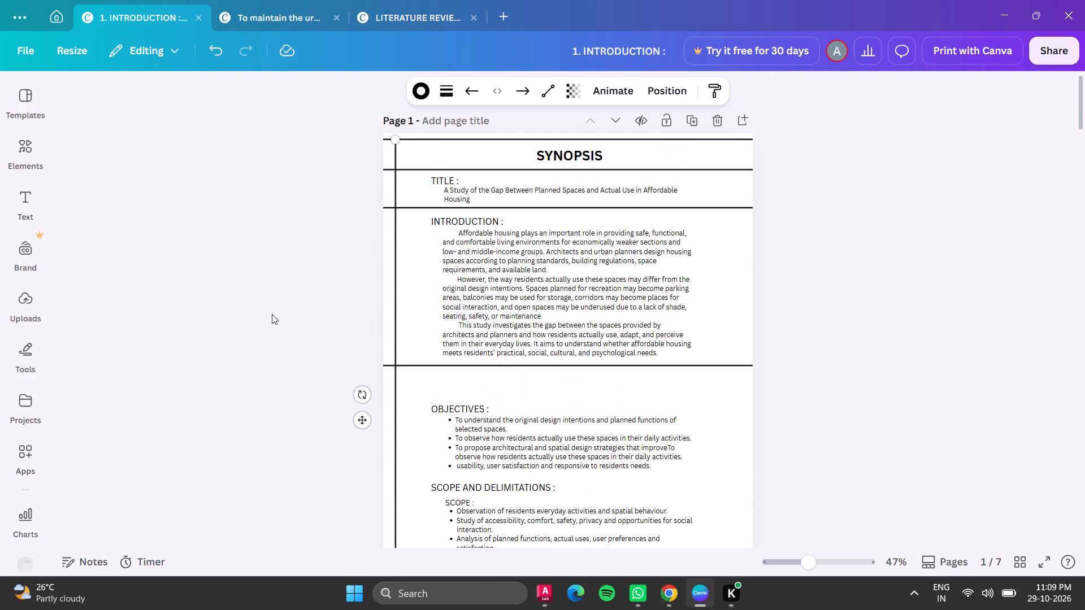
Lower the vertical line's upper end so it meets the topmost horizontal line without sticking out above it.
{"action": "left_click", "coordinate": [397, 161]}
{"action": "left_click", "coordinate": [395, 139]}
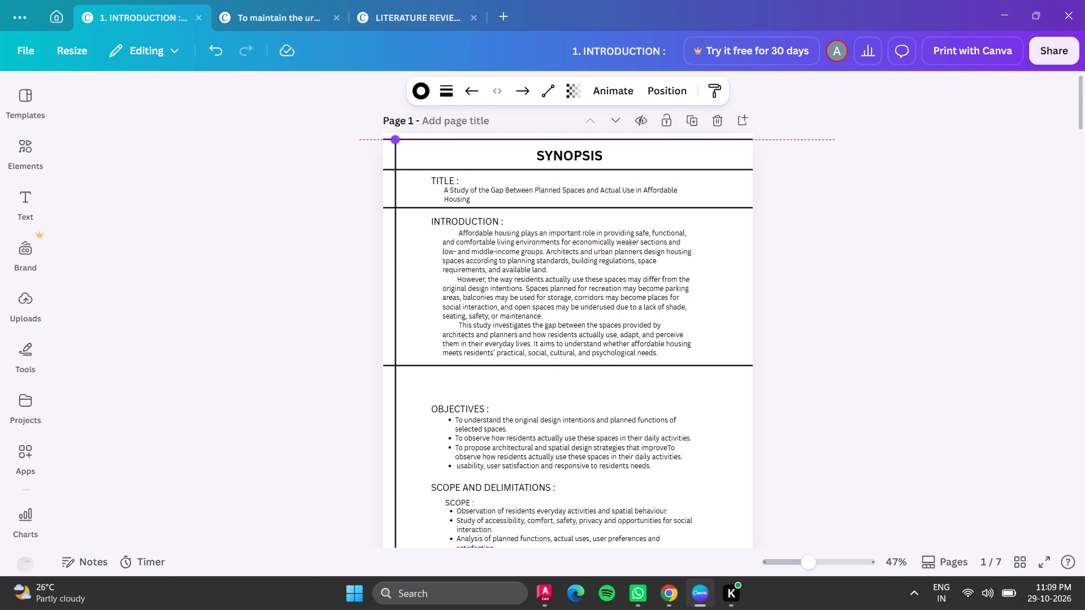
{"action": "left_click", "coordinate": [328, 225]}
{"action": "scroll", "coordinate": [397, 151], "scroll_direction": "up", "scroll_amount": 2}
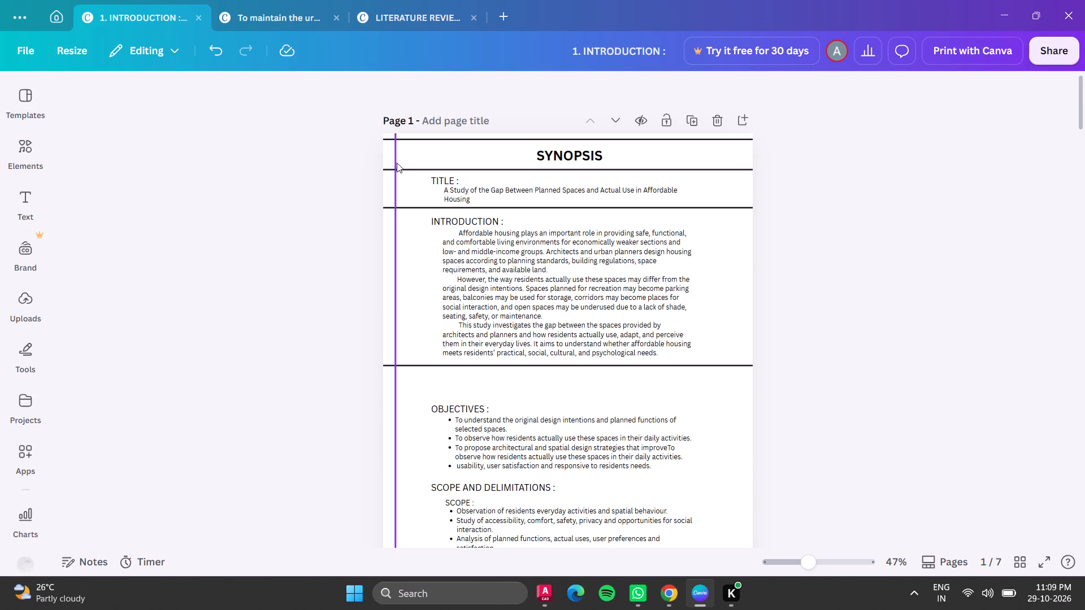
{"action": "scroll", "coordinate": [397, 163], "scroll_direction": "up", "scroll_amount": 2}
{"action": "left_click", "coordinate": [398, 154]}
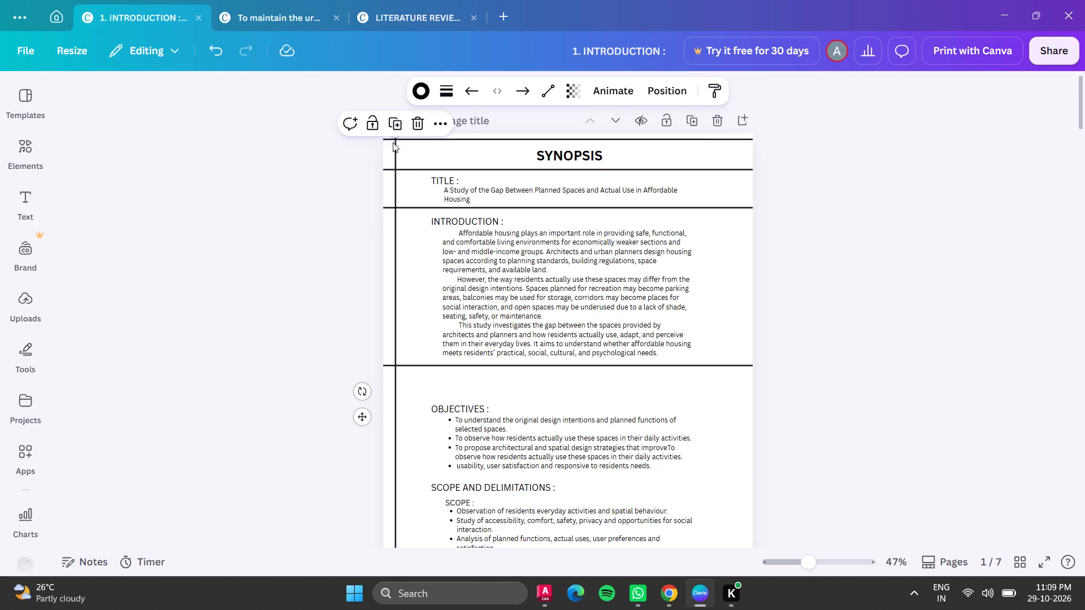
{"action": "scroll", "coordinate": [314, 178], "scroll_direction": "up", "scroll_amount": 2}
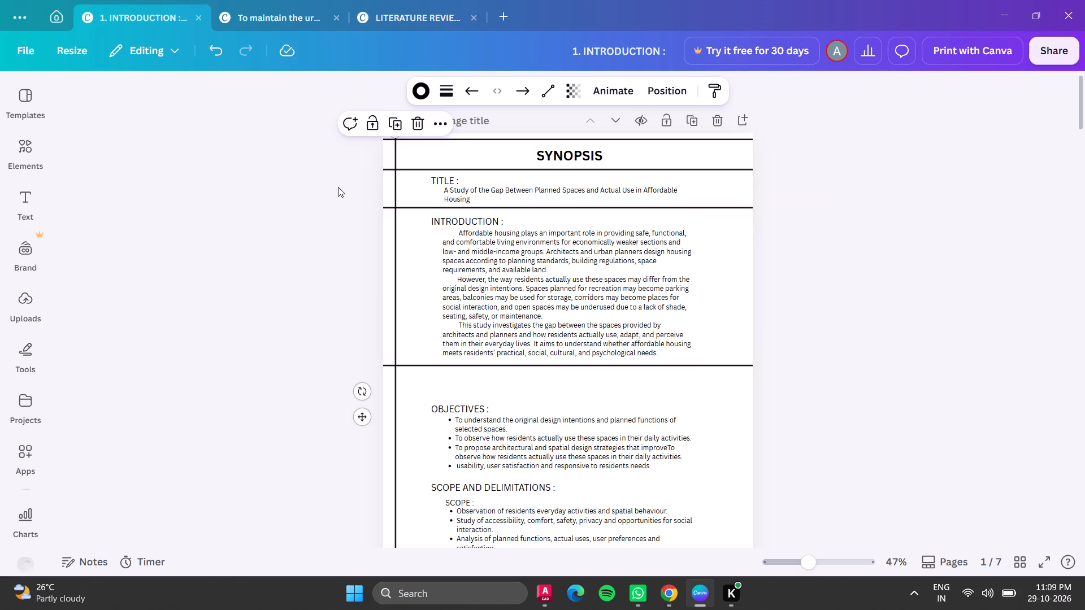
{"action": "scroll", "coordinate": [338, 187], "scroll_direction": "up", "scroll_amount": 1}
{"action": "left_click", "coordinate": [337, 184]}
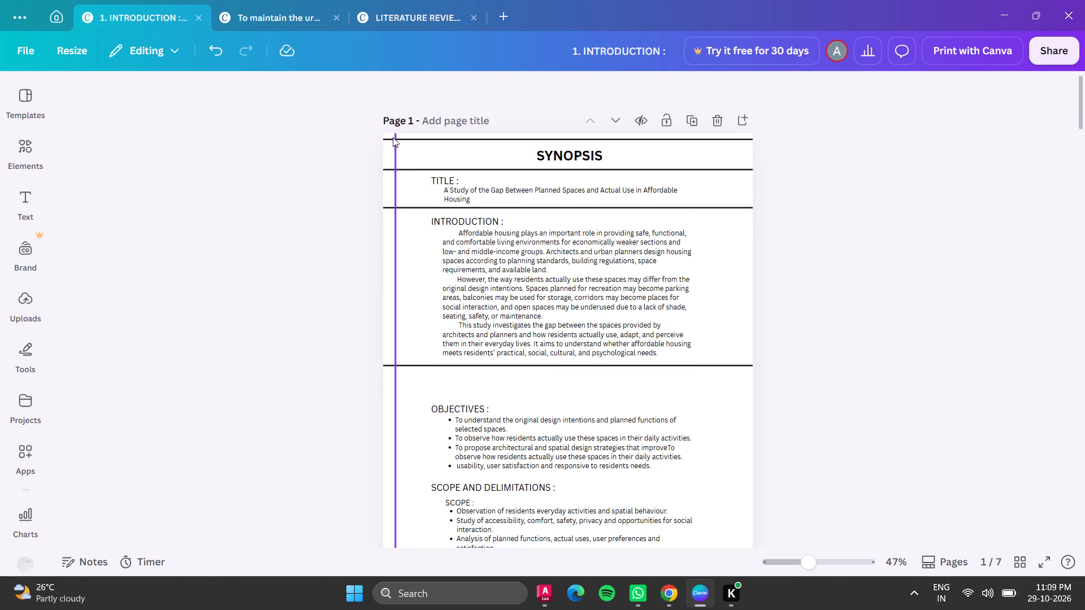
{"action": "left_click", "coordinate": [433, 140]}
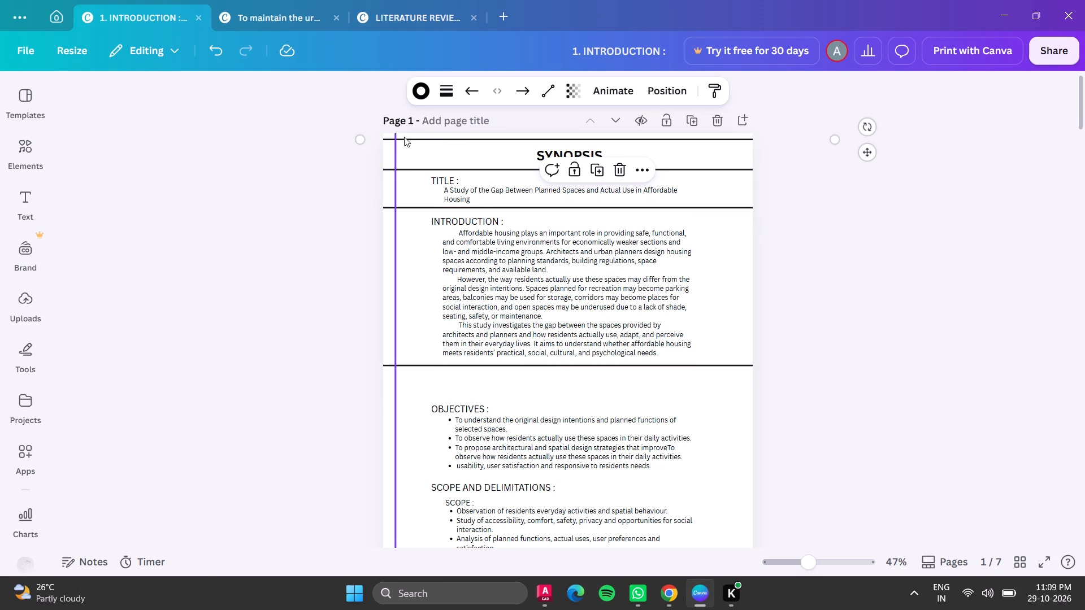
{"action": "left_click", "coordinate": [395, 152]}
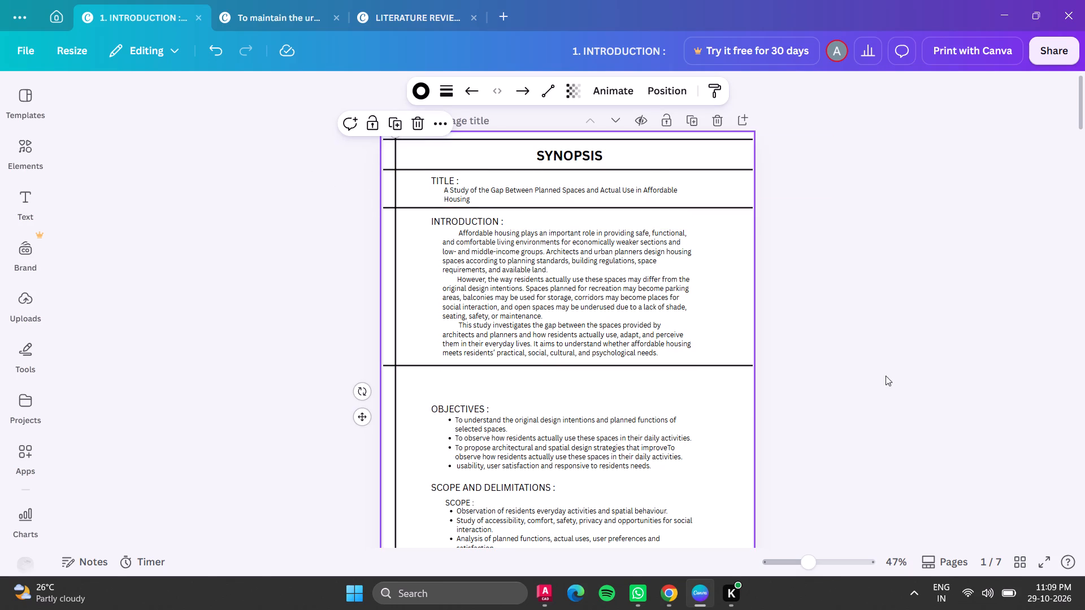
{"action": "left_click_drag", "start_coordinate": [814, 559], "coordinate": [827, 559]}
{"action": "scroll", "coordinate": [283, 297], "scroll_direction": "up", "scroll_amount": 6}
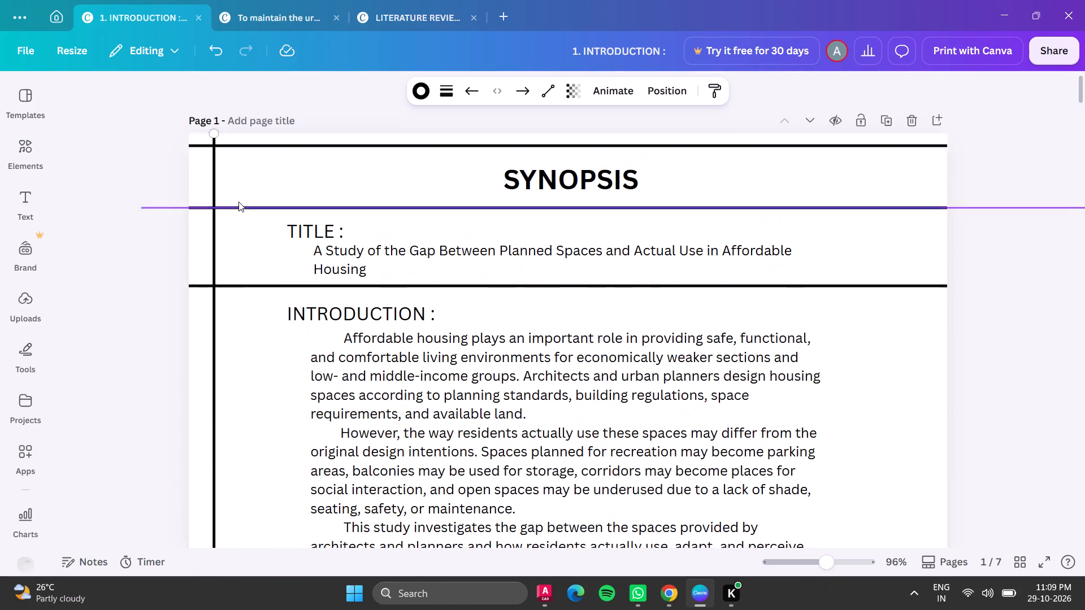
{"action": "left_click_drag", "start_coordinate": [216, 131], "coordinate": [215, 145]}
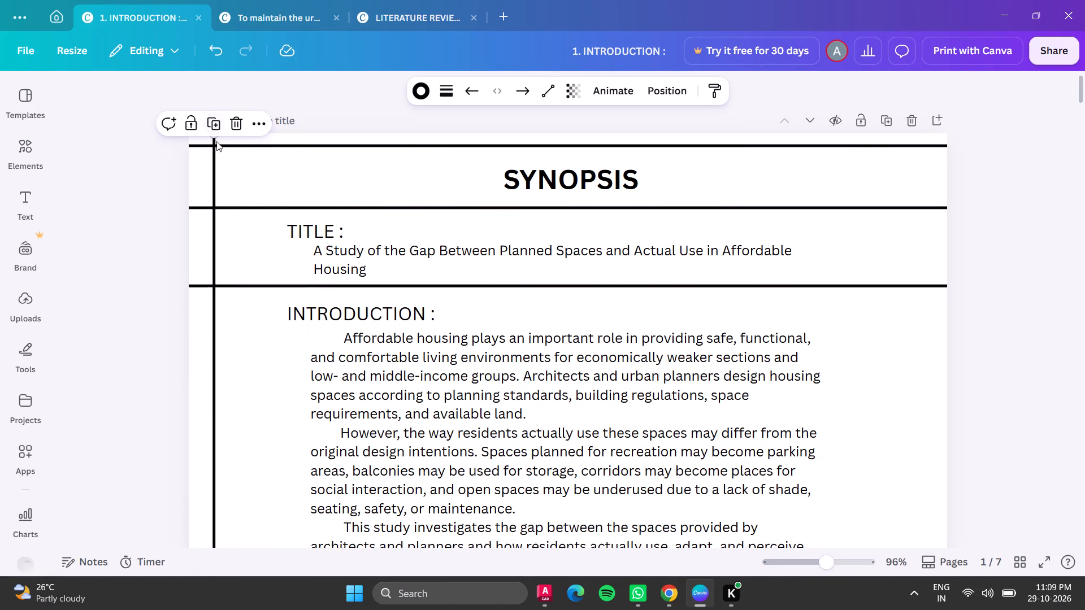
{"action": "left_click", "coordinate": [328, 115]}
{"action": "left_click", "coordinate": [214, 165]}
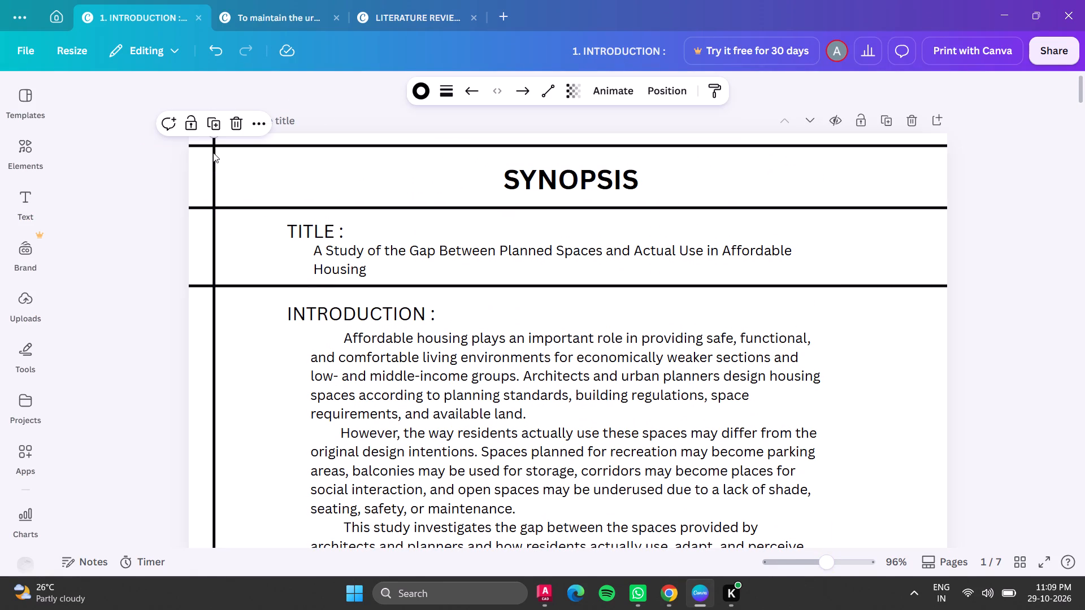
{"action": "left_click_drag", "start_coordinate": [214, 136], "coordinate": [215, 146]}
{"action": "left_click", "coordinate": [265, 123]}
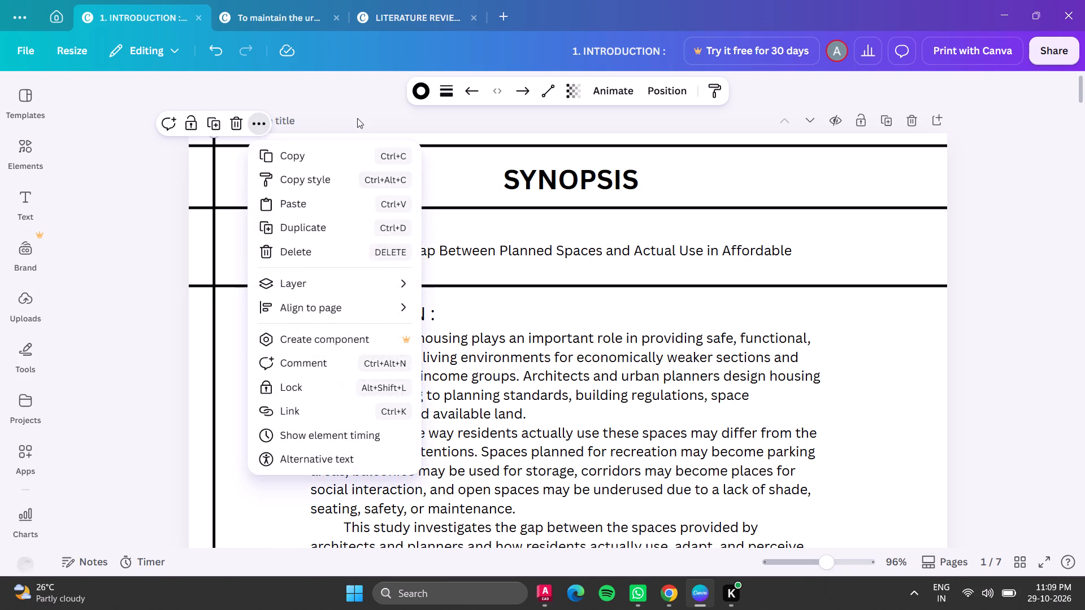
{"action": "left_click", "coordinate": [357, 117]}
{"action": "left_click", "coordinate": [213, 177]}
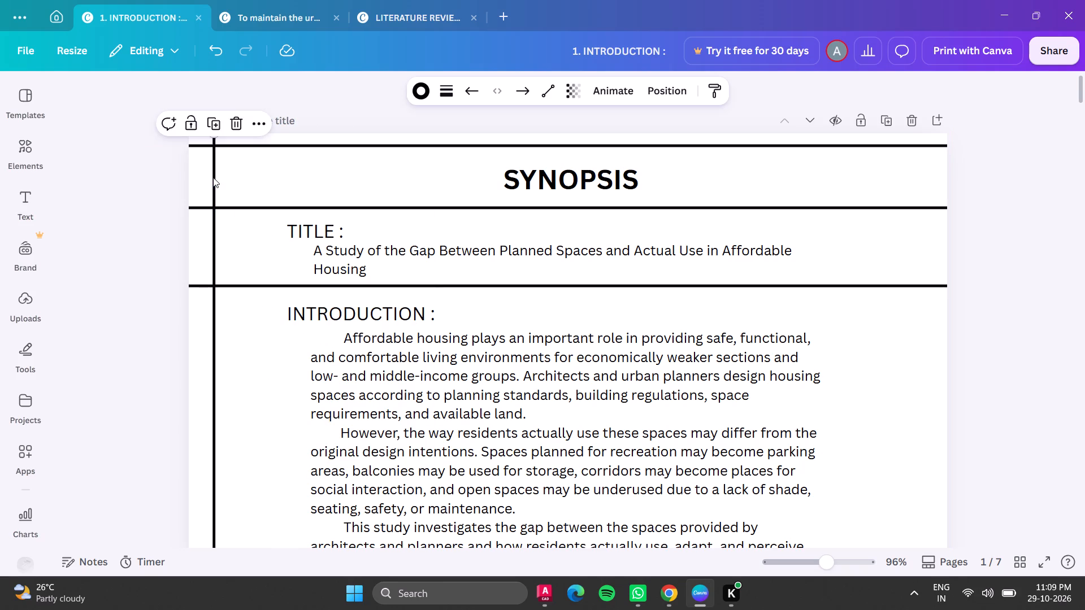
{"action": "left_click_drag", "start_coordinate": [213, 177], "coordinate": [212, 189]}
{"action": "left_click", "coordinate": [115, 203]}
Shorten the topmost horizontal line's left end so it starts at the vertical line, forming a corner.
{"action": "left_click", "coordinate": [251, 141]}
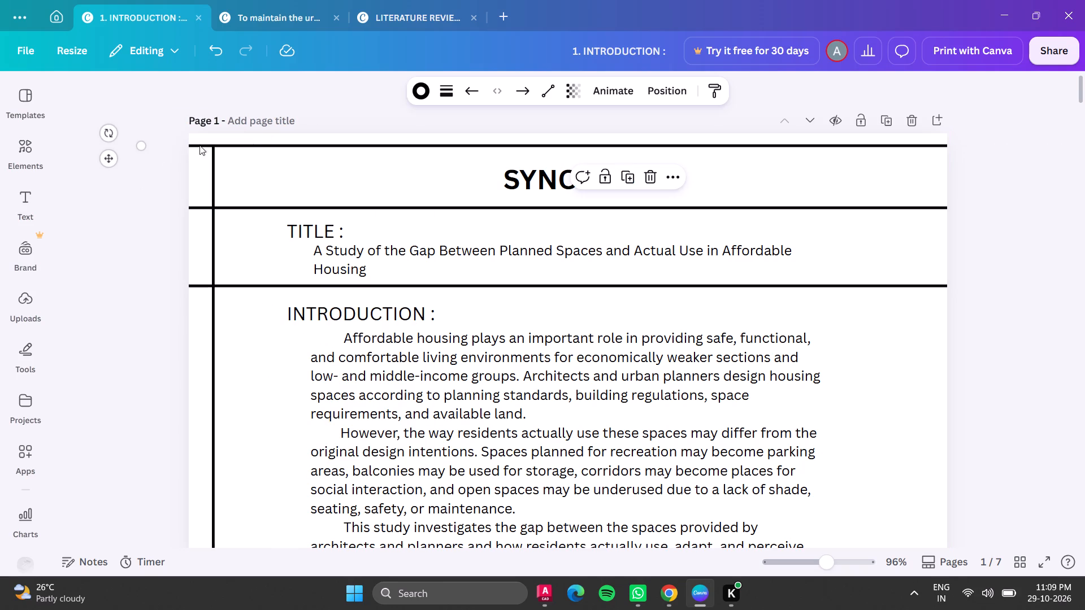
{"action": "left_click_drag", "start_coordinate": [141, 147], "coordinate": [211, 146]}
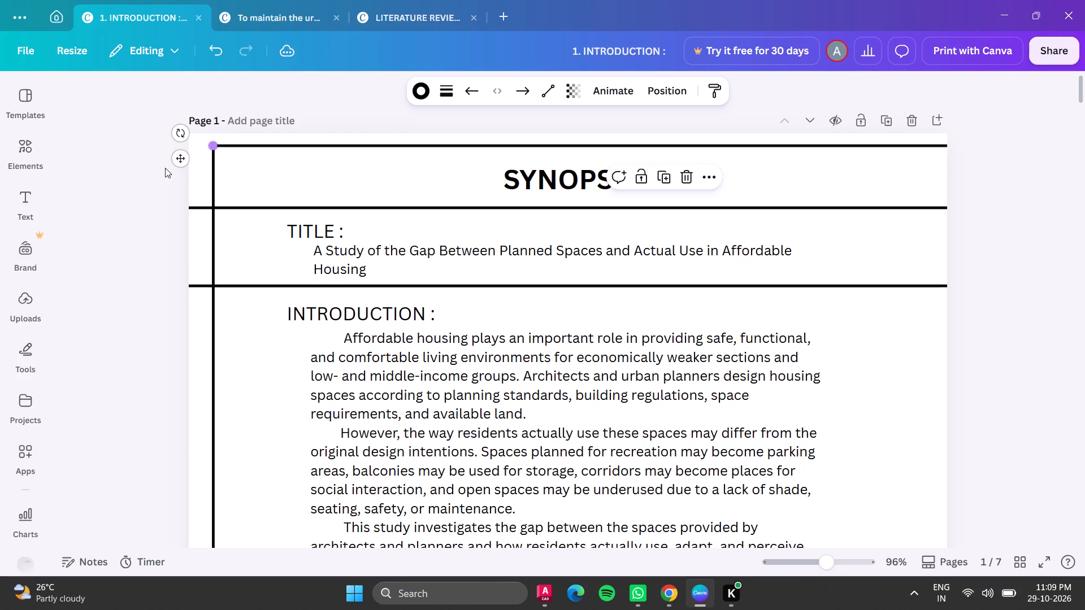
{"action": "left_click", "coordinate": [130, 188]}
{"action": "scroll", "coordinate": [224, 144], "scroll_direction": "up", "scroll_amount": 1}
{"action": "scroll", "coordinate": [223, 147], "scroll_direction": "down", "scroll_amount": 2}
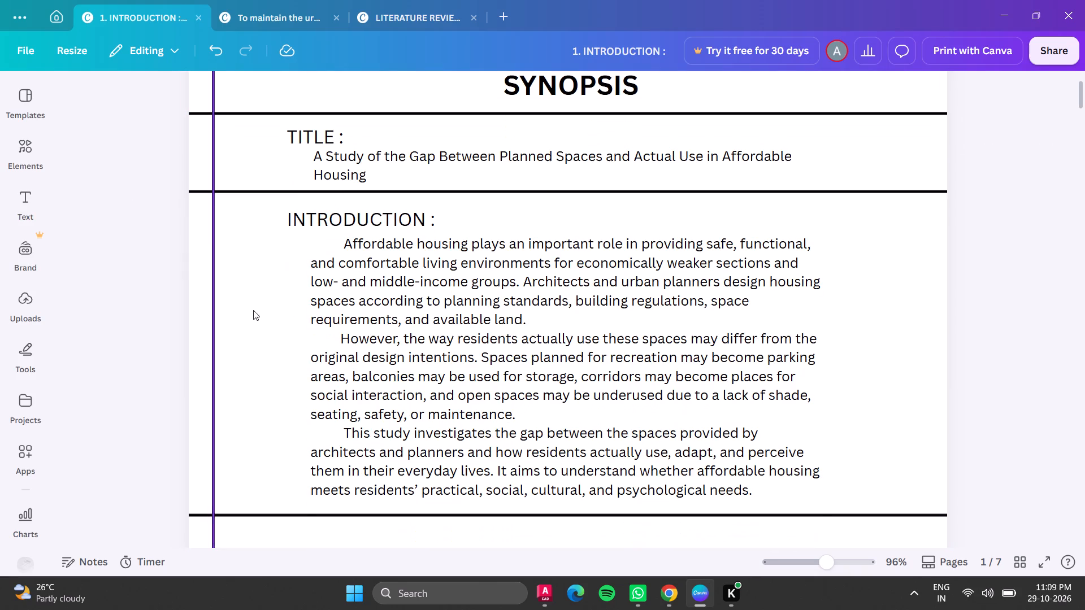
Move the topmost horizontal line slightly down, closer to the SYNOPSIS heading.
{"action": "scroll", "coordinate": [502, 321], "scroll_direction": "up", "scroll_amount": 2}
{"action": "left_click_drag", "start_coordinate": [610, 152], "coordinate": [610, 159]}
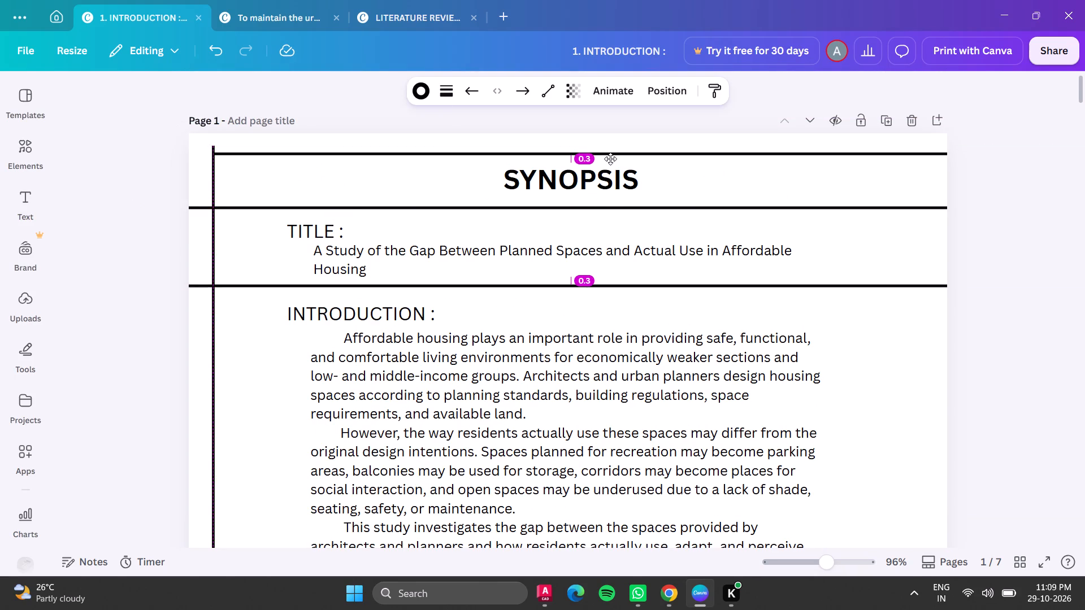
{"action": "left_click_drag", "start_coordinate": [610, 159], "coordinate": [610, 163]}
{"action": "key", "text": "Escape"}
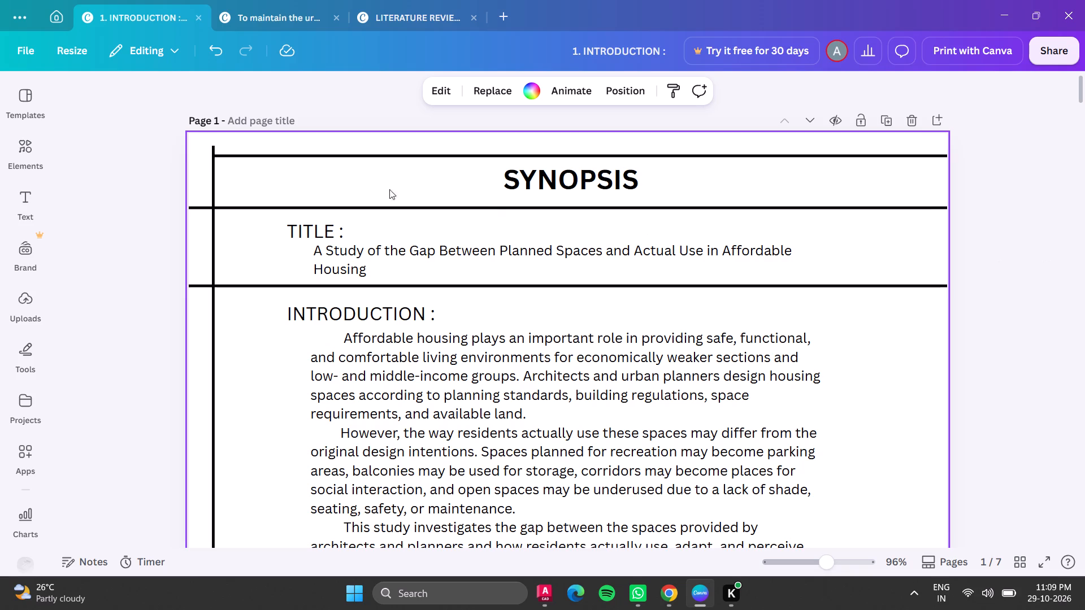
Shorten the vertical line's upper end to meet the lowered top line at the corner.
{"action": "left_click", "coordinate": [214, 169]}
{"action": "left_click_drag", "start_coordinate": [214, 145], "coordinate": [214, 151]}
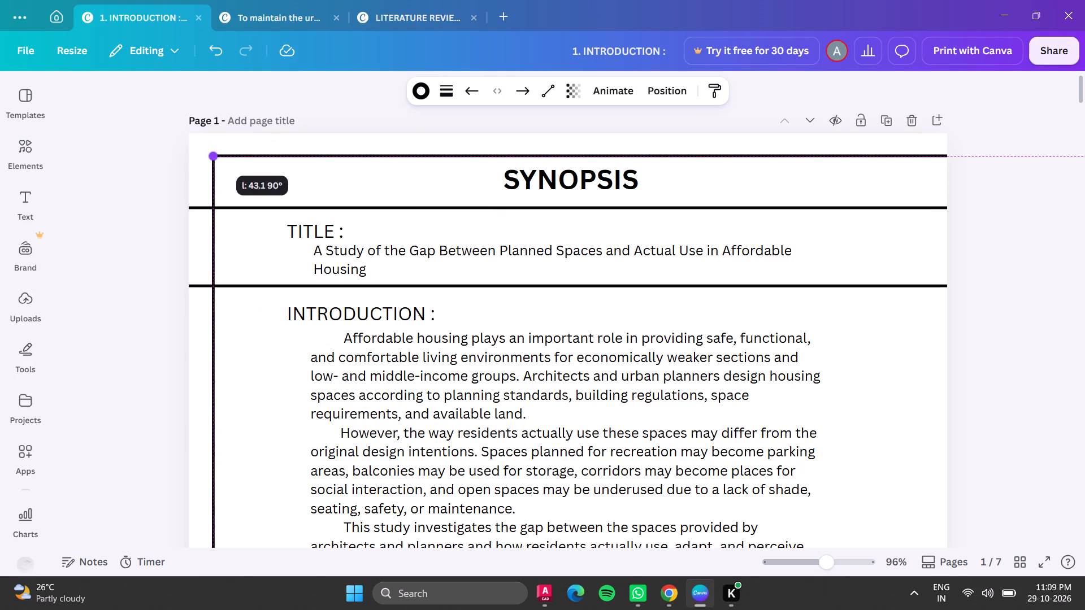
{"action": "left_click_drag", "start_coordinate": [214, 151], "coordinate": [214, 151]}
{"action": "key", "text": "Escape"}
Duplicate the left vertical line and place the copy upright along the page's right margin, from the top line past the page's bottom edge.
{"action": "scroll", "coordinate": [140, 195], "scroll_direction": "down", "scroll_amount": 2}
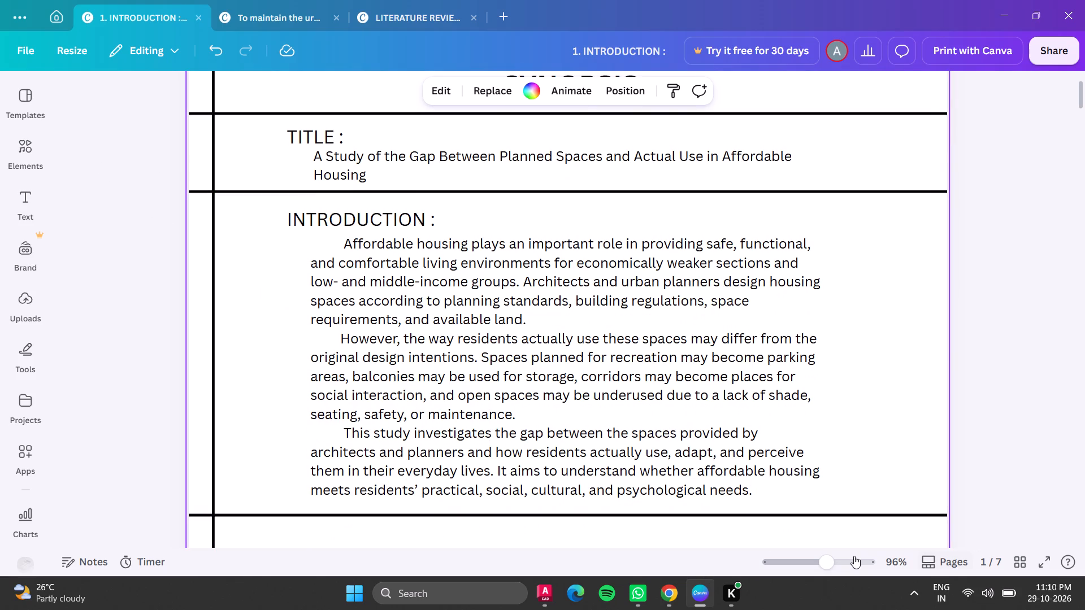
{"action": "left_click_drag", "start_coordinate": [841, 556], "coordinate": [802, 556]}
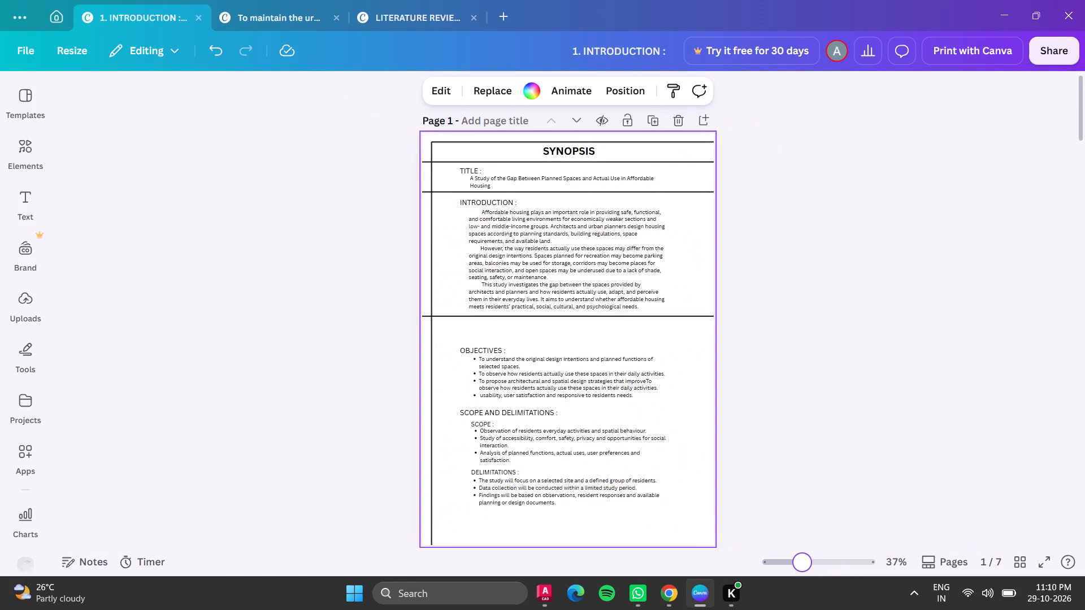
{"action": "left_click_drag", "start_coordinate": [802, 556], "coordinate": [808, 556]}
{"action": "left_click", "coordinate": [401, 373]}
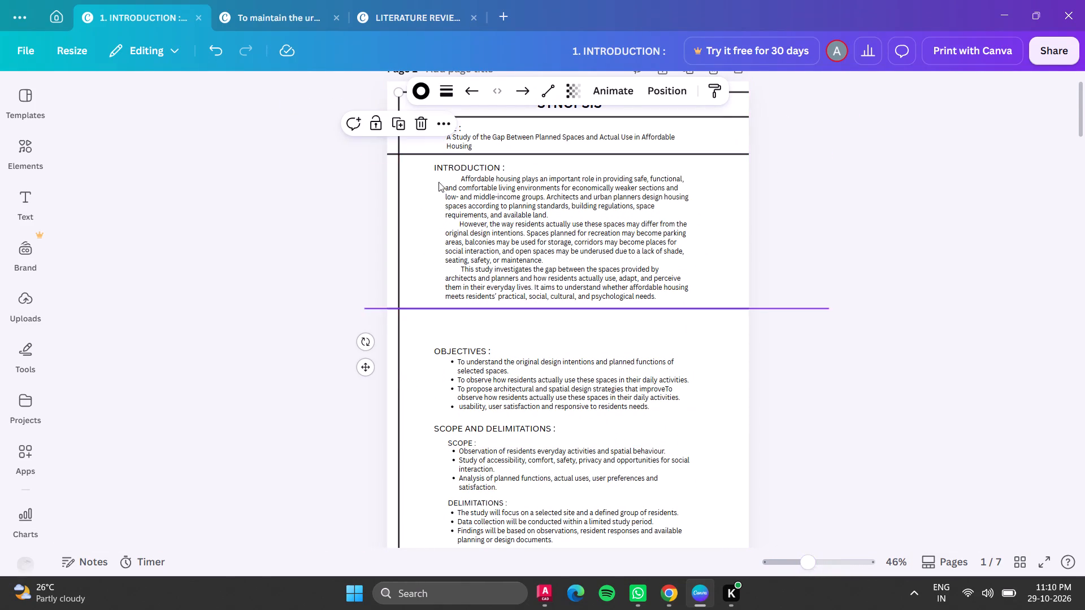
{"action": "scroll", "coordinate": [437, 129], "scroll_direction": "up", "scroll_amount": 1}
{"action": "left_click", "coordinate": [401, 127]}
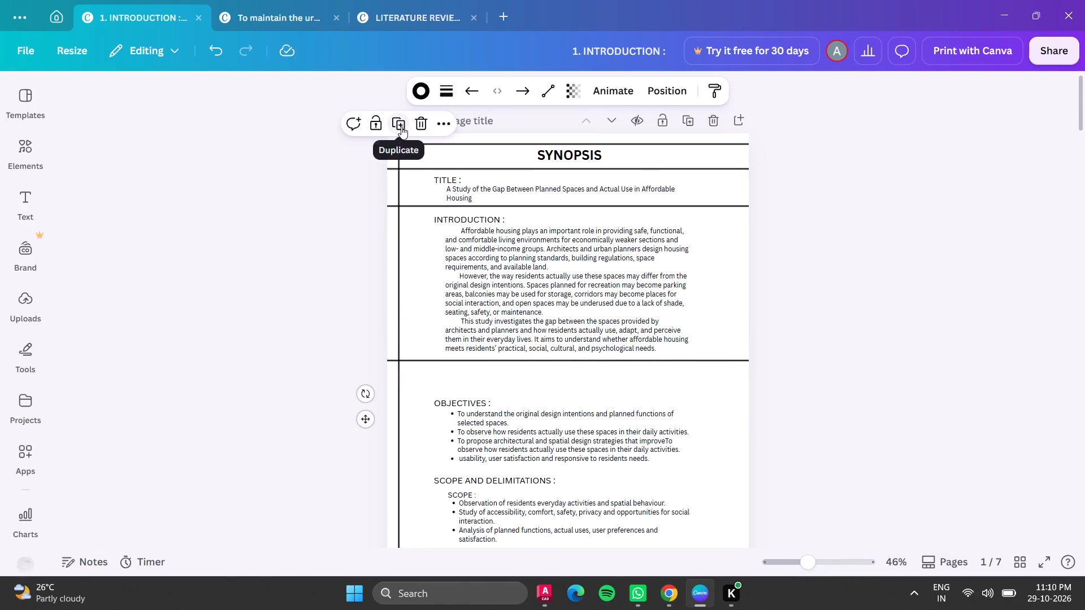
{"action": "left_click_drag", "start_coordinate": [403, 151], "coordinate": [731, 150]}
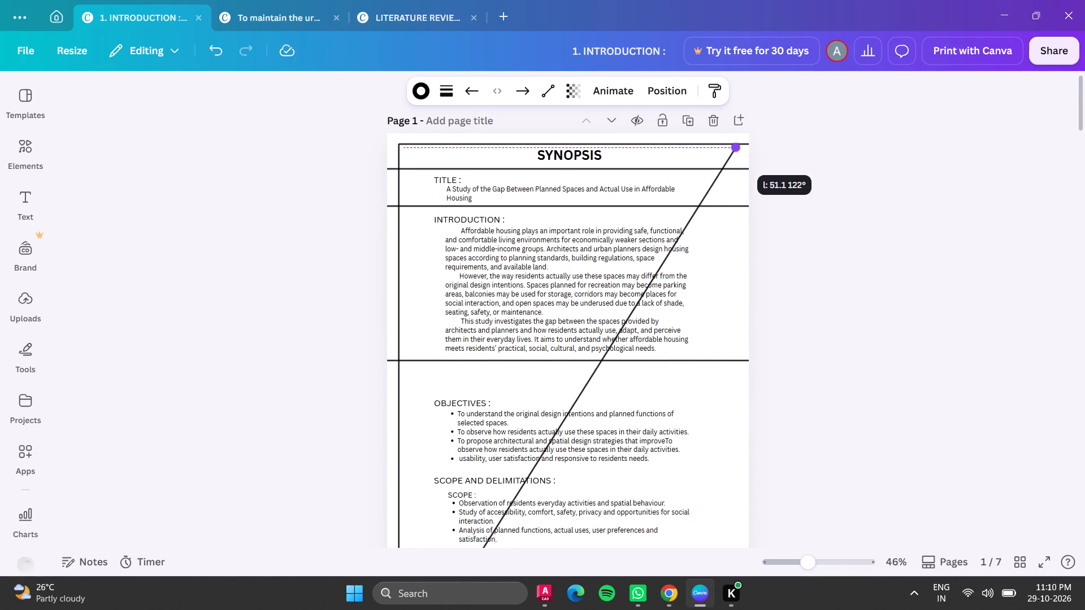
{"action": "left_click_drag", "start_coordinate": [731, 150], "coordinate": [737, 146]}
{"action": "scroll", "coordinate": [674, 294], "scroll_direction": "down", "scroll_amount": 2}
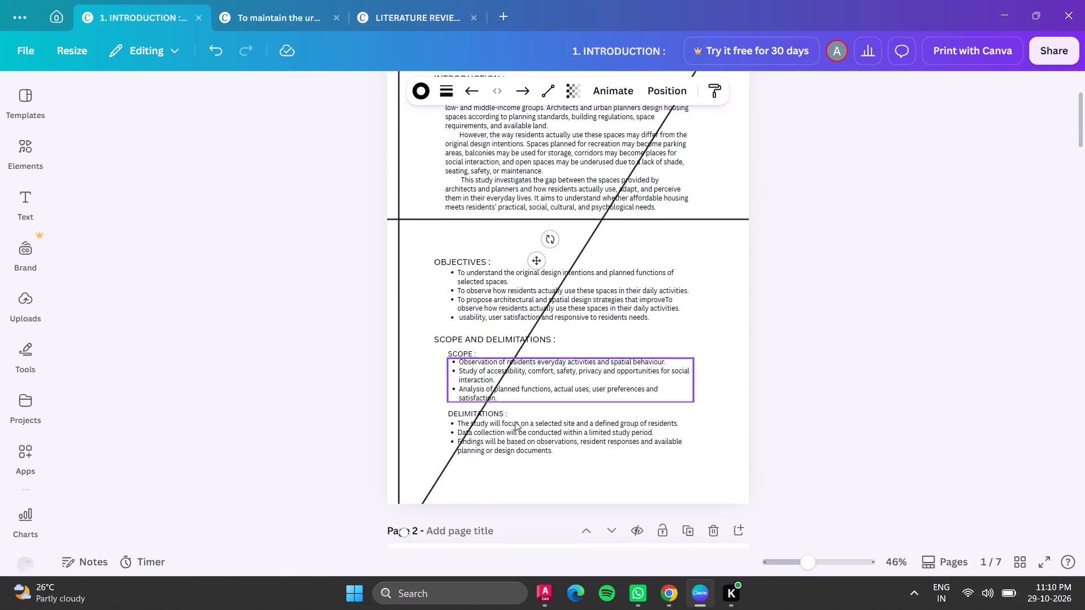
{"action": "left_click", "coordinate": [423, 496]}
{"action": "left_click", "coordinate": [424, 501]}
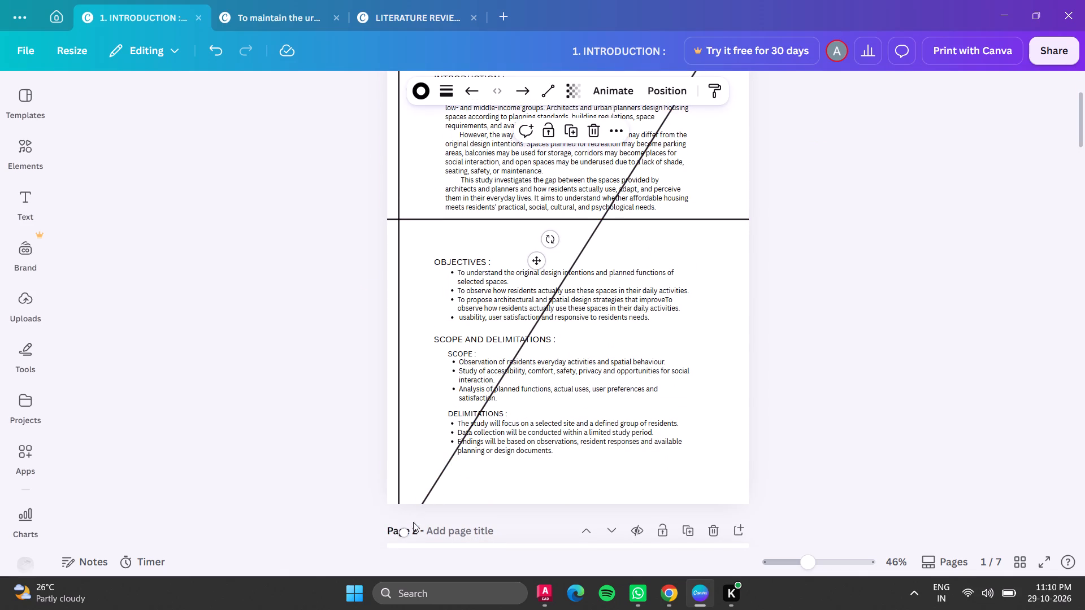
{"action": "left_click_drag", "start_coordinate": [405, 534], "coordinate": [736, 509]}
{"action": "scroll", "coordinate": [745, 395], "scroll_direction": "up", "scroll_amount": 4}
{"action": "left_click", "coordinate": [895, 256]}
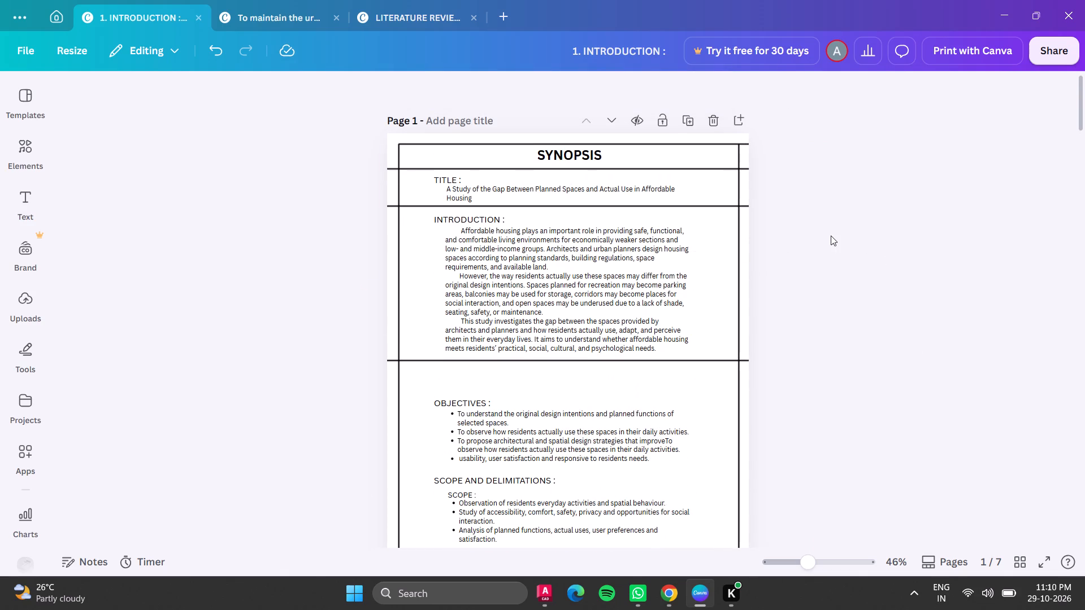
Shorten the left end of the horizontal line below the SYNOPSIS heading so it starts at the left vertical line.
{"action": "scroll", "coordinate": [831, 236], "scroll_direction": "up", "scroll_amount": 1}
{"action": "scroll", "coordinate": [765, 202], "scroll_direction": "up", "scroll_amount": 2}
{"action": "left_click", "coordinate": [575, 167]}
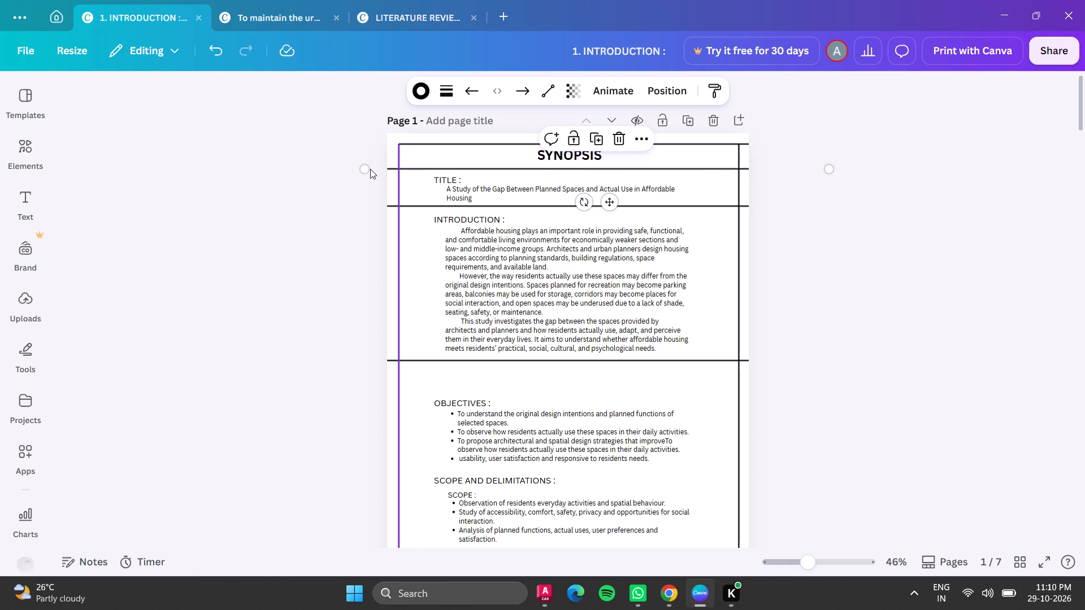
{"action": "left_click_drag", "start_coordinate": [362, 168], "coordinate": [400, 167]}
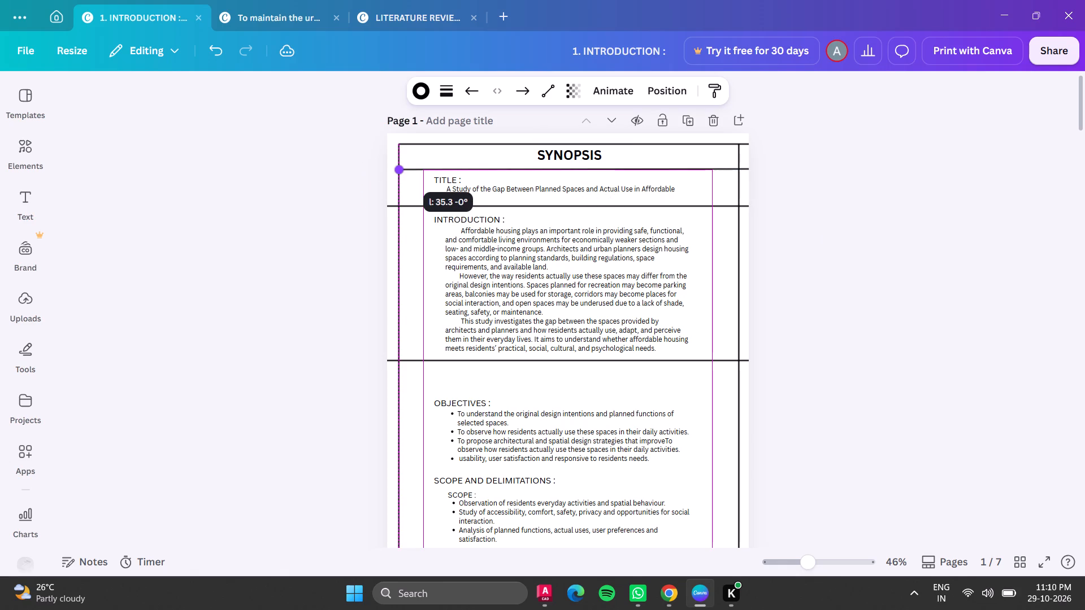
{"action": "left_click_drag", "start_coordinate": [400, 167], "coordinate": [397, 165]}
{"action": "key", "text": "Escape"}
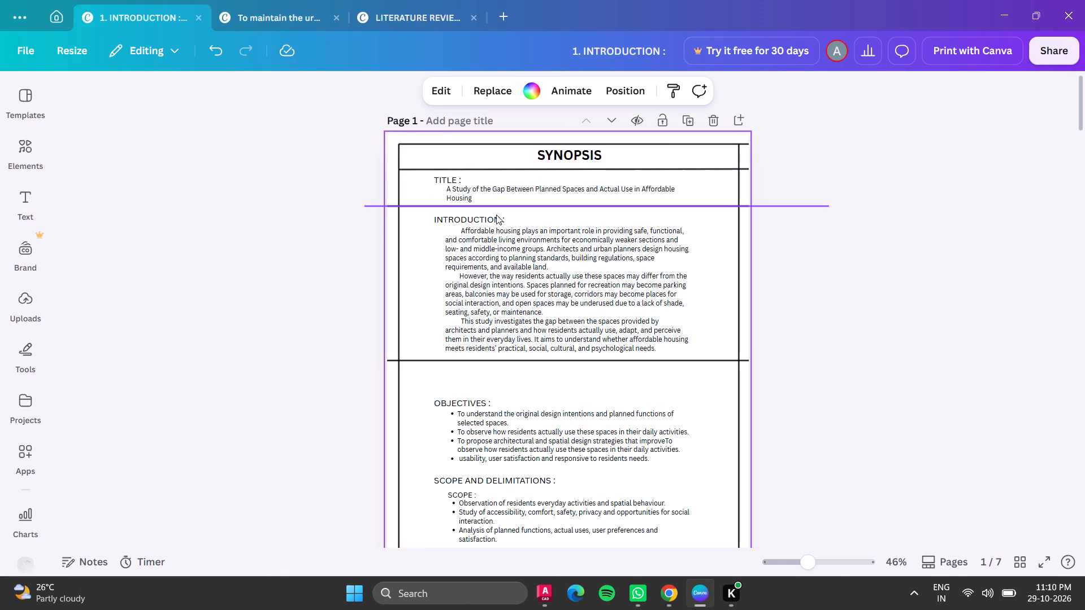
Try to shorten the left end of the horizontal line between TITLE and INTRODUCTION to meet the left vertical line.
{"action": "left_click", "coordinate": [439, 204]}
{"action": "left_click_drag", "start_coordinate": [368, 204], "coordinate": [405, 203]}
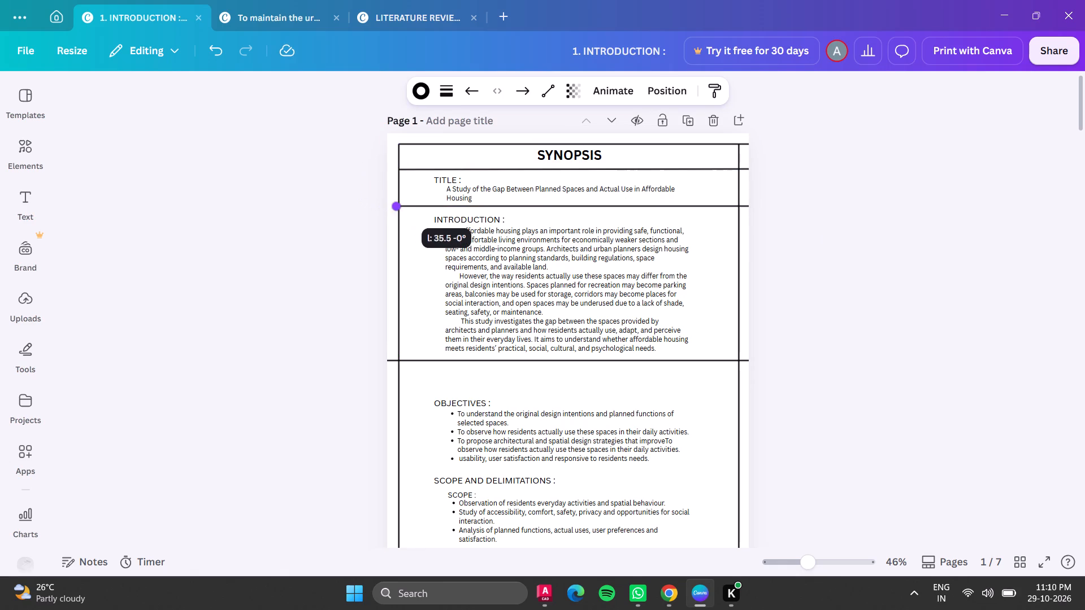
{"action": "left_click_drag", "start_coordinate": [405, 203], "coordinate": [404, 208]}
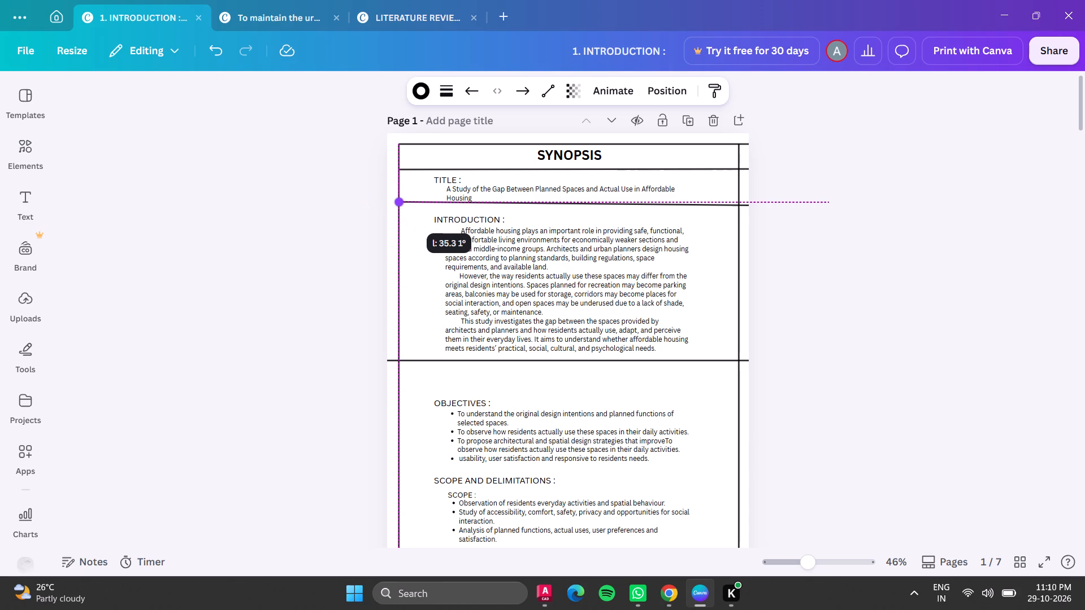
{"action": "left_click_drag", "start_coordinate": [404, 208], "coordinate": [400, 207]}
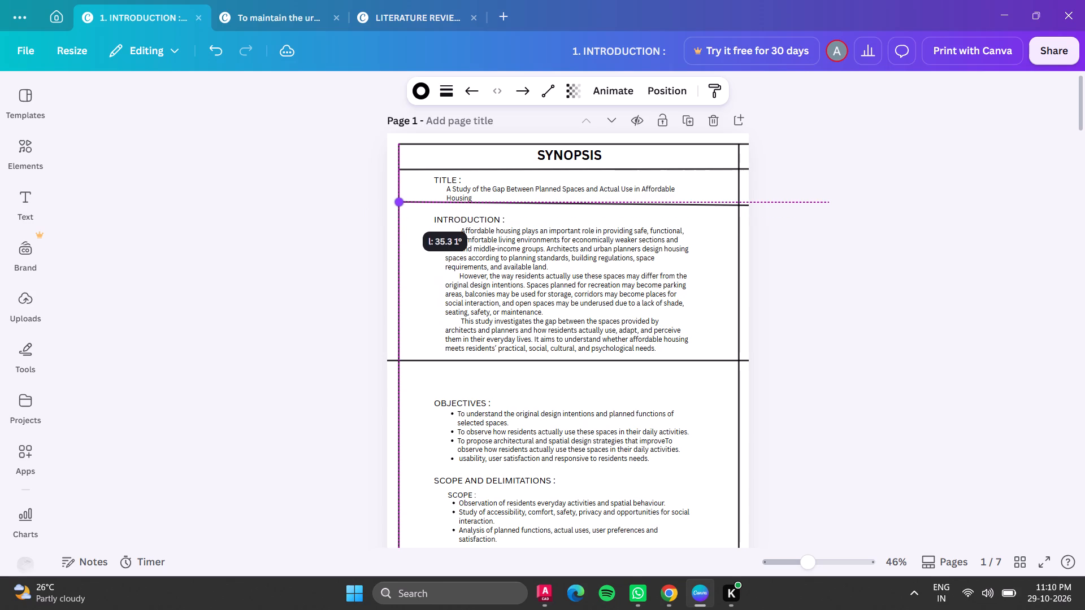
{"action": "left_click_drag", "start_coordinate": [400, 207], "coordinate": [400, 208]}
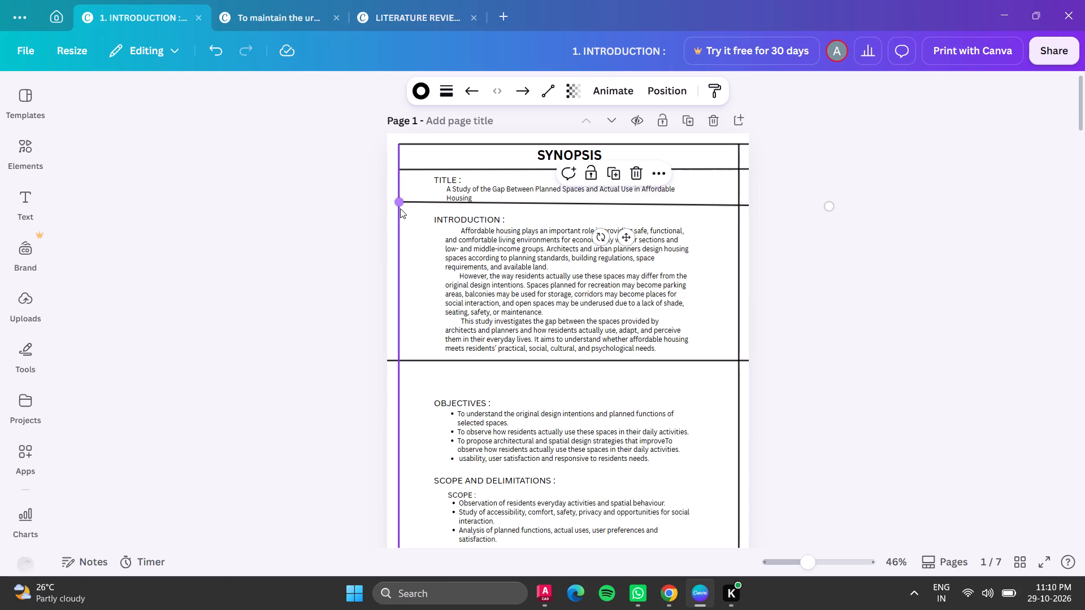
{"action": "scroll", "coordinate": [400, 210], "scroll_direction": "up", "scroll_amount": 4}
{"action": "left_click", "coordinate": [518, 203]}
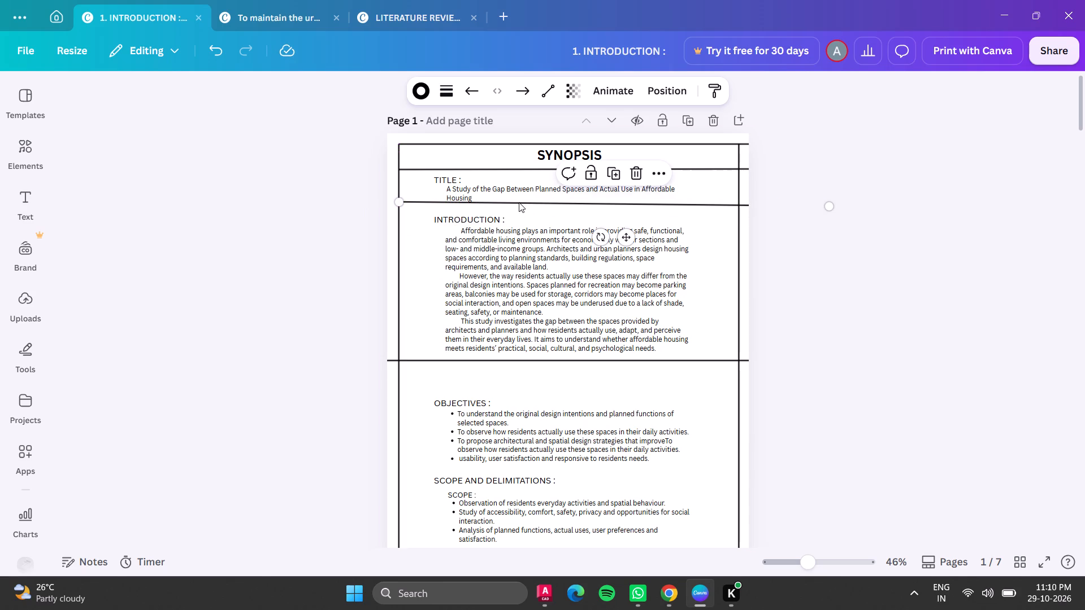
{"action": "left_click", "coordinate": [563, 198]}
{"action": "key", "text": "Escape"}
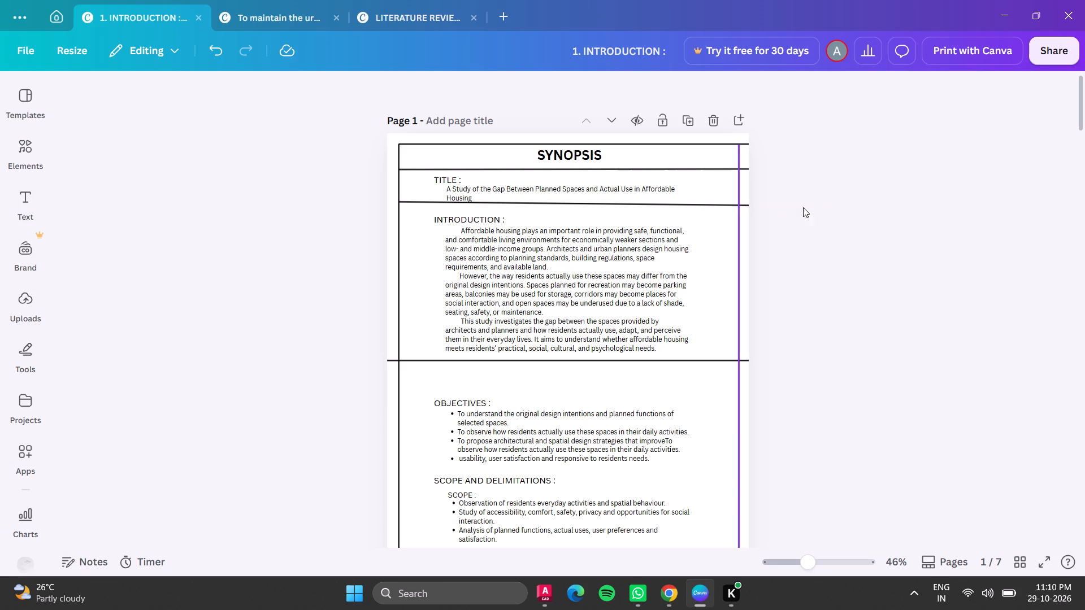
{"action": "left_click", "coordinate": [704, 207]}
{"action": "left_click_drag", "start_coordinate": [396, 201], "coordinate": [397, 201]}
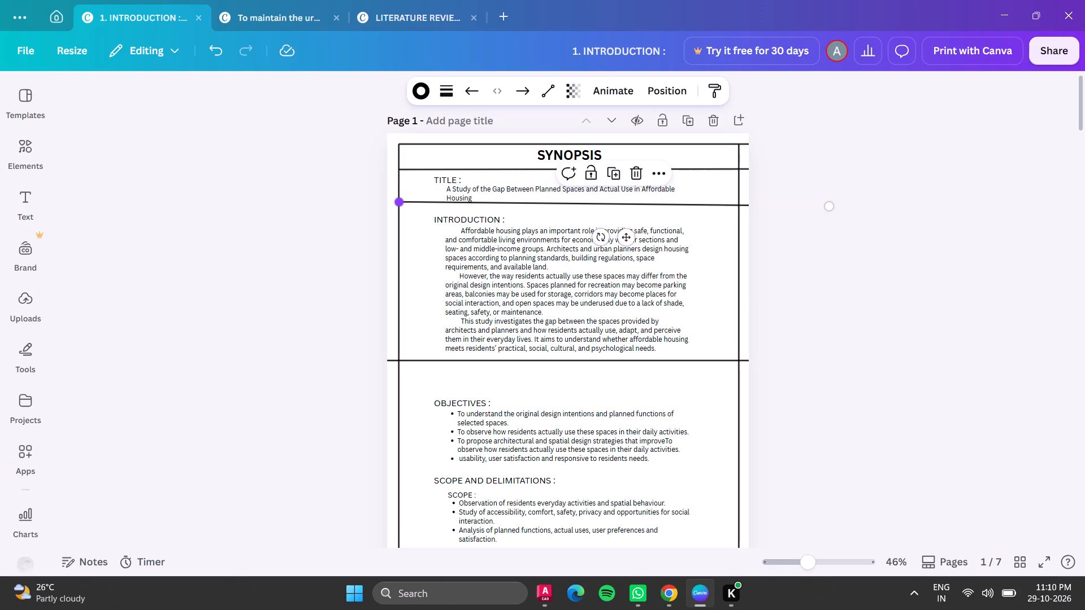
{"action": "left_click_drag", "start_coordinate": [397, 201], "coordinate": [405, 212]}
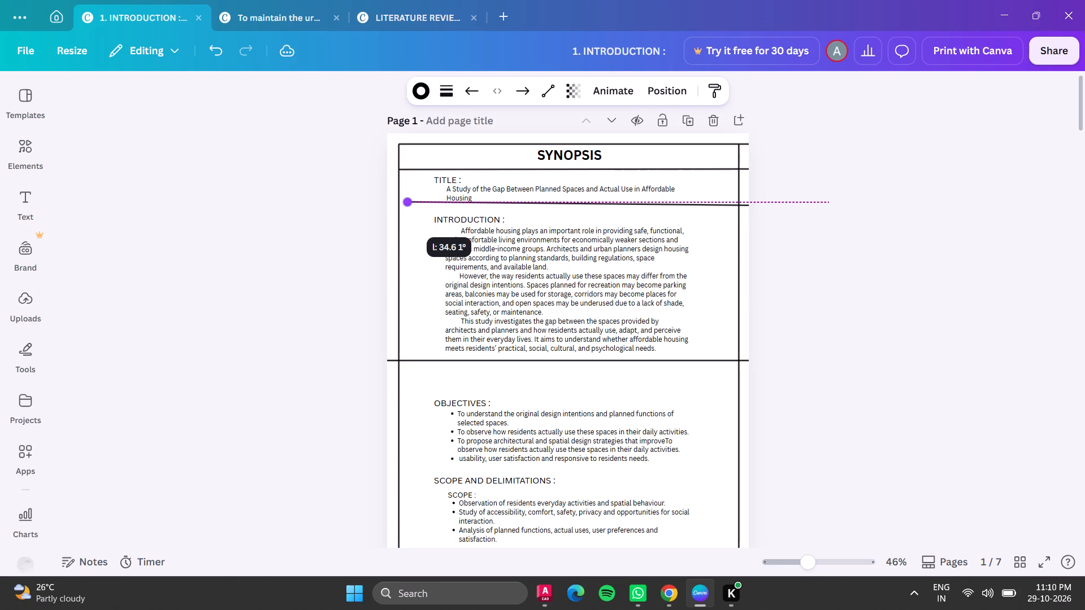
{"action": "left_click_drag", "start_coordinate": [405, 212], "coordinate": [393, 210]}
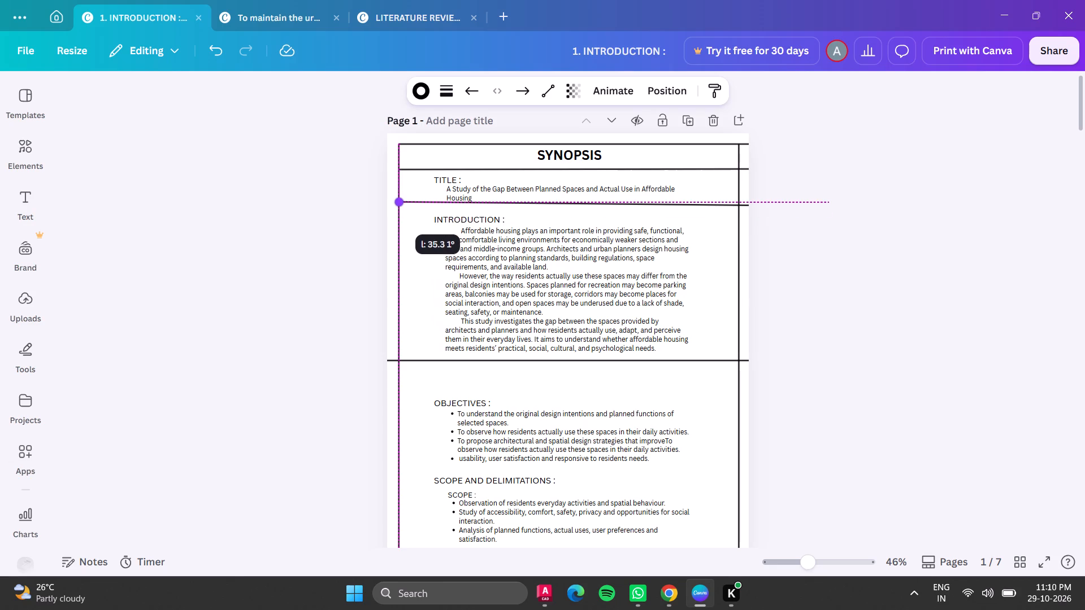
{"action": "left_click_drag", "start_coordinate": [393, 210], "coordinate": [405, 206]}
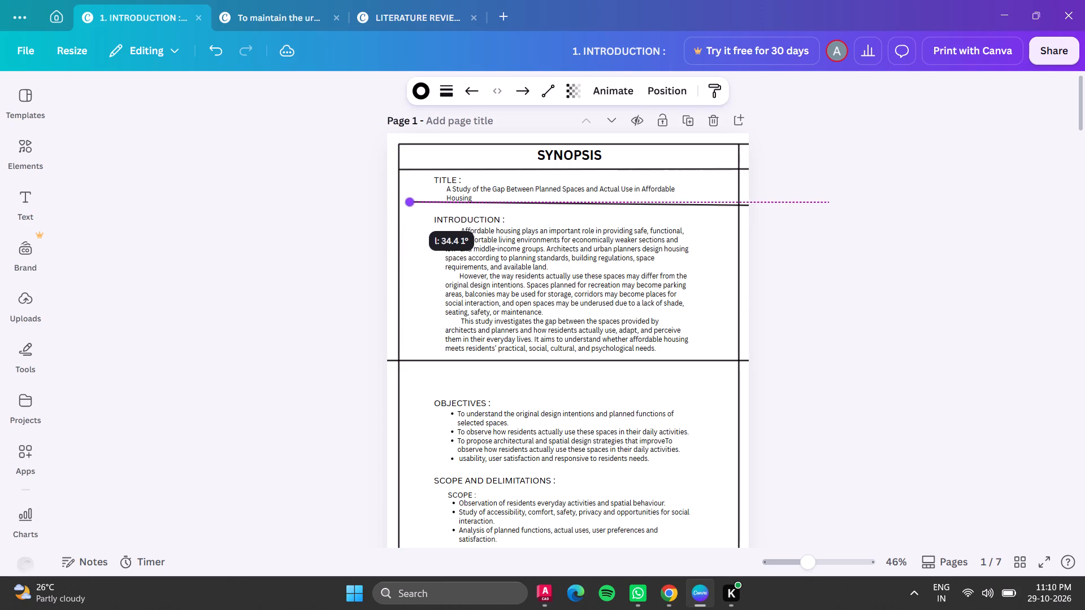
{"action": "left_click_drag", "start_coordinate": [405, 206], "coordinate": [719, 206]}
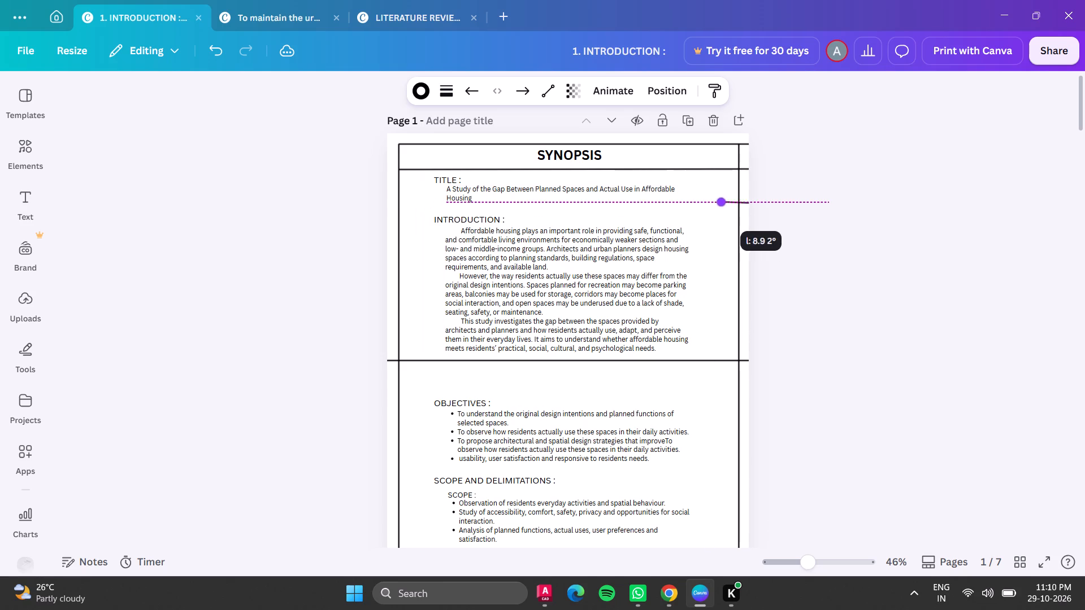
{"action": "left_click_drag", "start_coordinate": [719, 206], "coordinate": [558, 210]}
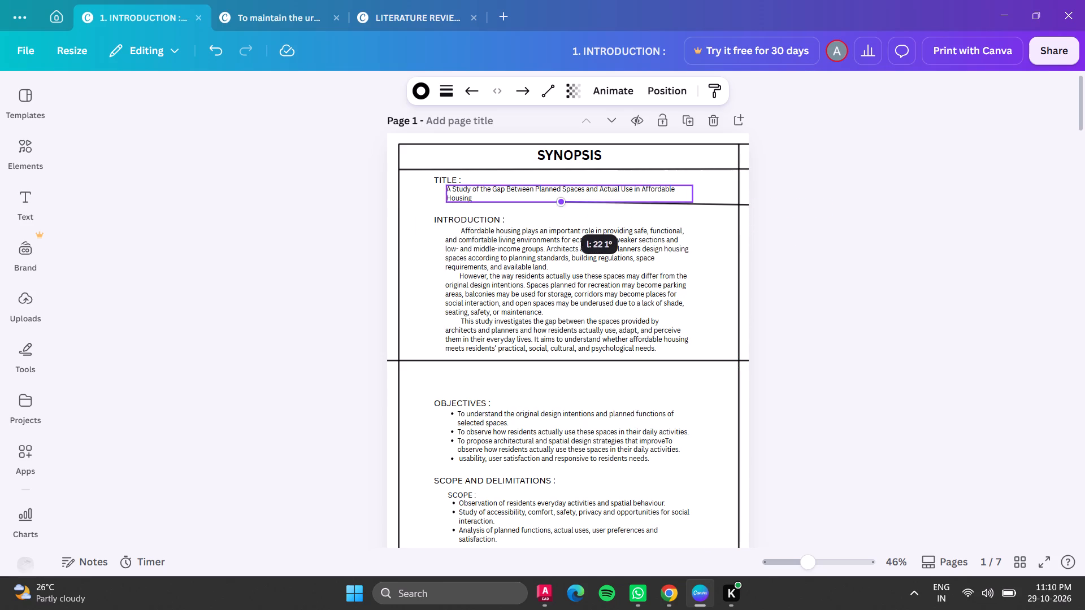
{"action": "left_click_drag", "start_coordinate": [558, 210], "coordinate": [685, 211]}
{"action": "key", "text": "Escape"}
Delete the horizontal line between the TITLE and INTRODUCTION sections.
{"action": "left_click", "coordinate": [716, 207]}
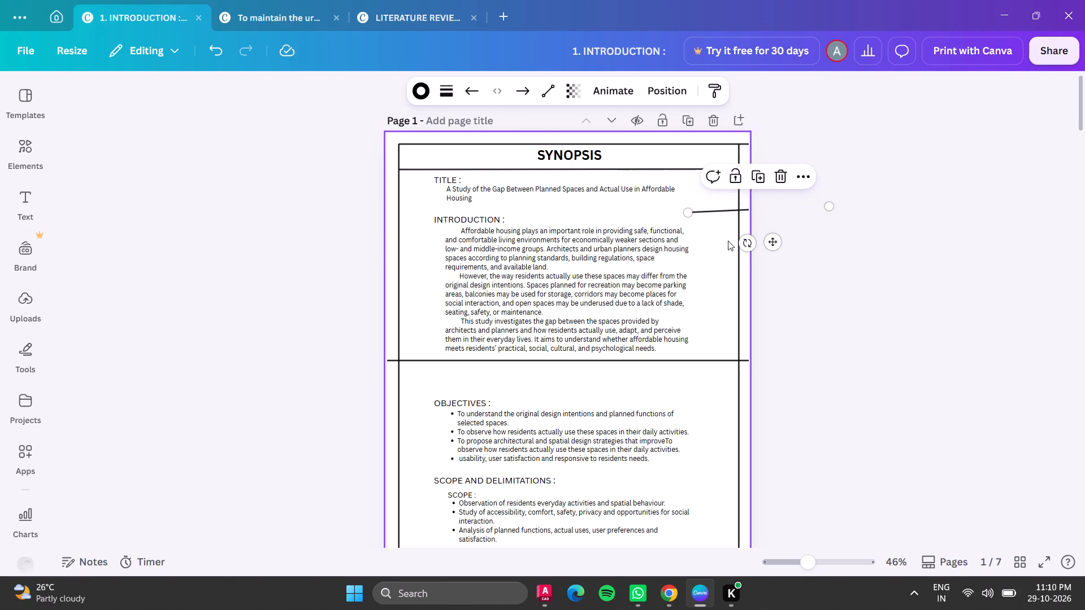
{"action": "key", "text": "Delete"}
Shorten the right ends of the two horizontal lines above and below SYNOPSIS so they stop at the right vertical line.
{"action": "left_click", "coordinate": [727, 146]}
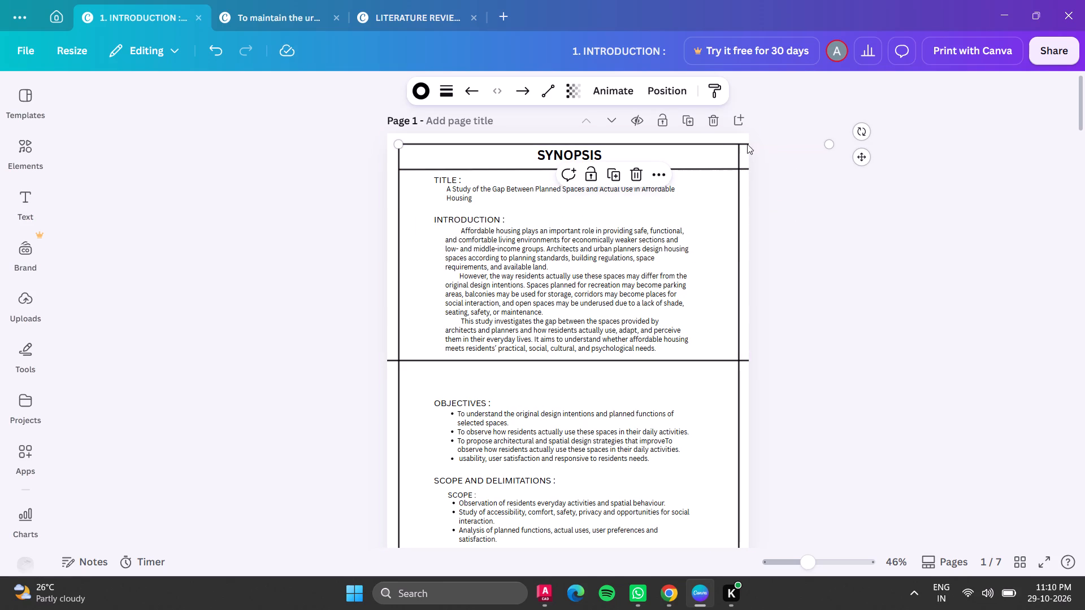
{"action": "left_click_drag", "start_coordinate": [831, 143], "coordinate": [737, 147]}
{"action": "left_click", "coordinate": [791, 208]}
{"action": "left_click", "coordinate": [719, 172]}
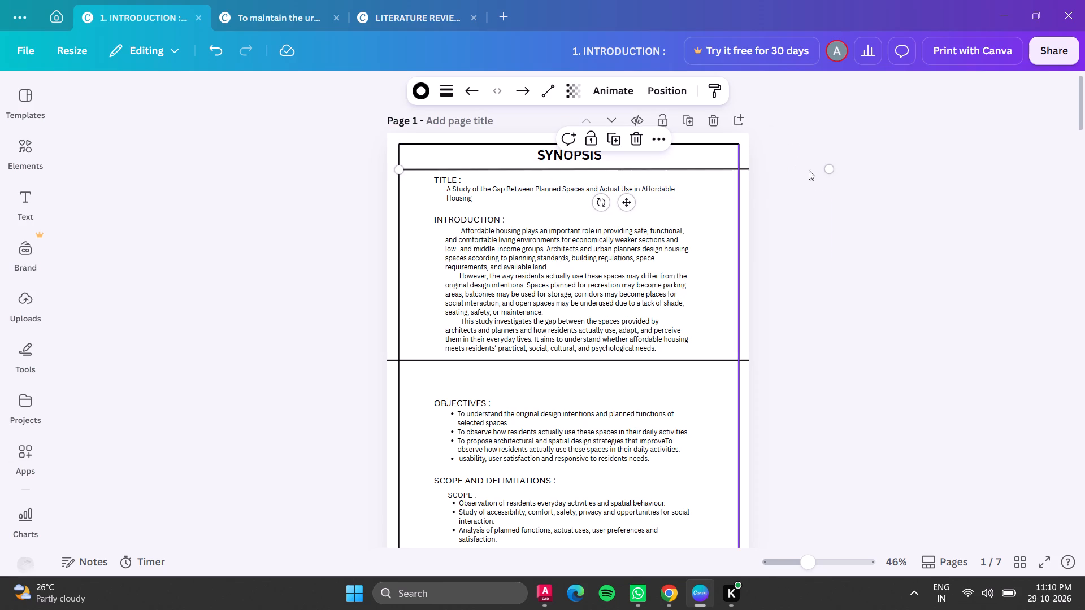
{"action": "left_click_drag", "start_coordinate": [831, 169], "coordinate": [740, 165]}
{"action": "left_click", "coordinate": [804, 308]}
Shorten both ends of the horizontal line below the INTRODUCTION text so it spans exactly between the two vertical lines.
{"action": "scroll", "coordinate": [598, 283], "scroll_direction": "down", "scroll_amount": 1}
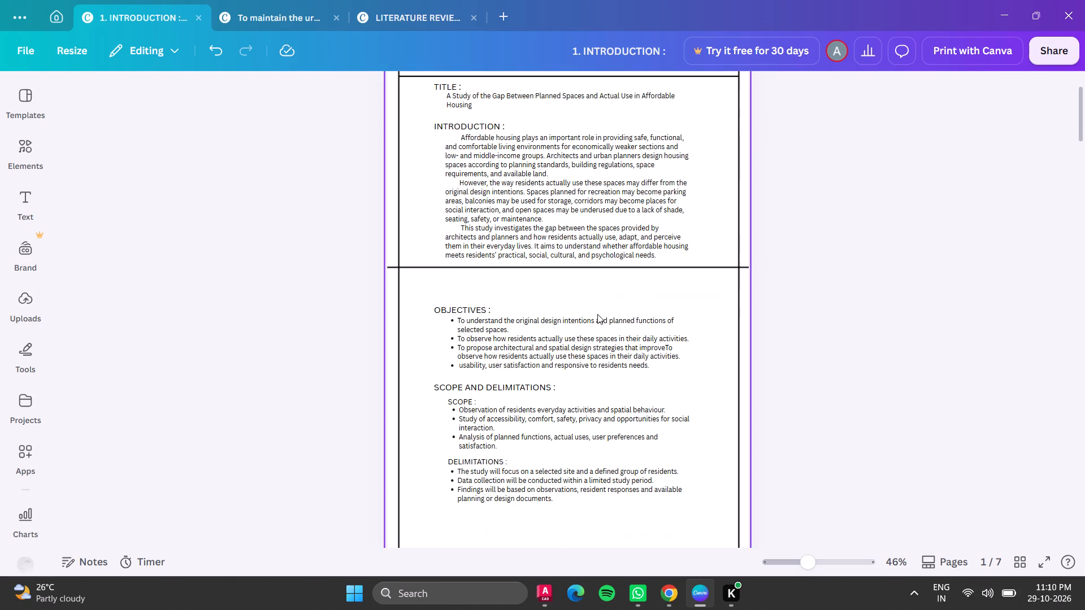
{"action": "left_click", "coordinate": [705, 263]}
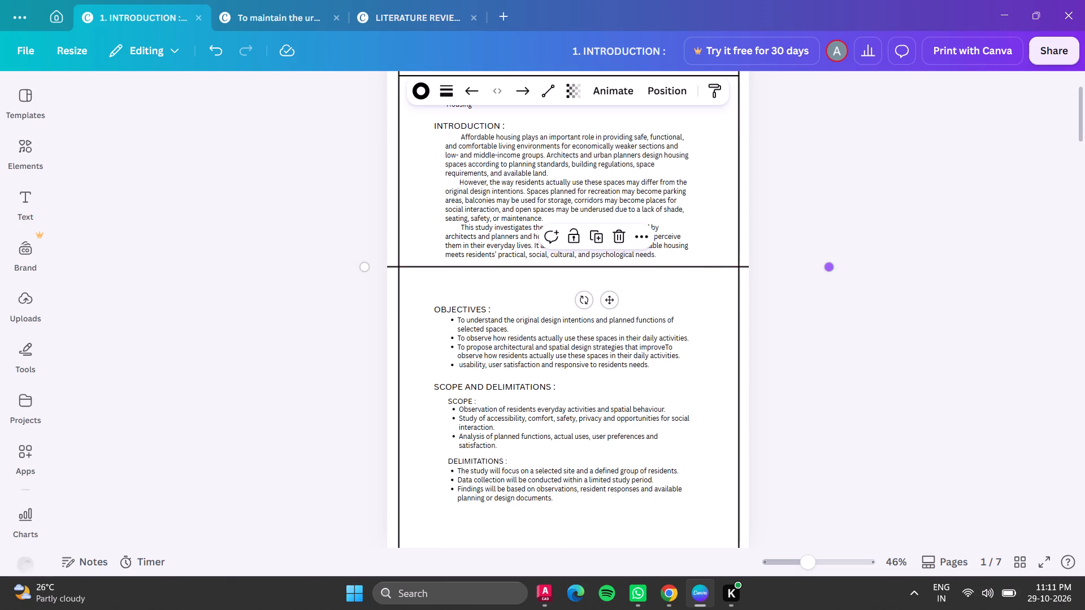
{"action": "left_click_drag", "start_coordinate": [830, 265], "coordinate": [744, 261]}
{"action": "left_click_drag", "start_coordinate": [871, 307], "coordinate": [853, 302]}
{"action": "left_click", "coordinate": [424, 268]}
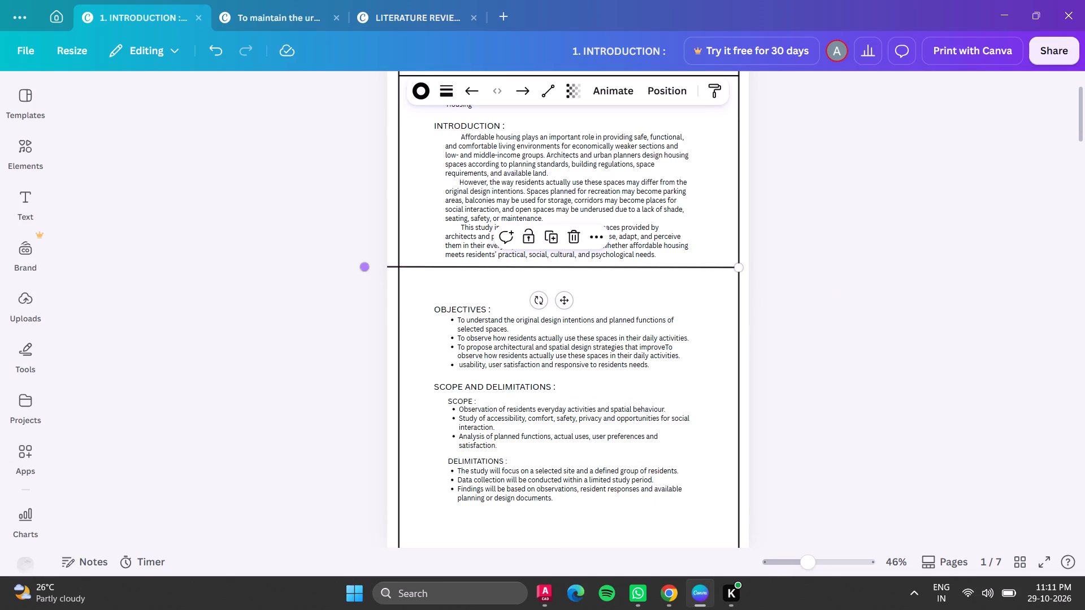
{"action": "left_click_drag", "start_coordinate": [366, 264], "coordinate": [397, 265]}
{"action": "left_click_drag", "start_coordinate": [1000, 306], "coordinate": [991, 300]}
Duplicate the line below the INTRODUCTION text and place the copy between TITLE and INTRODUCTION, spanning the two vertical lines.
{"action": "scroll", "coordinate": [892, 273], "scroll_direction": "up", "scroll_amount": 1}
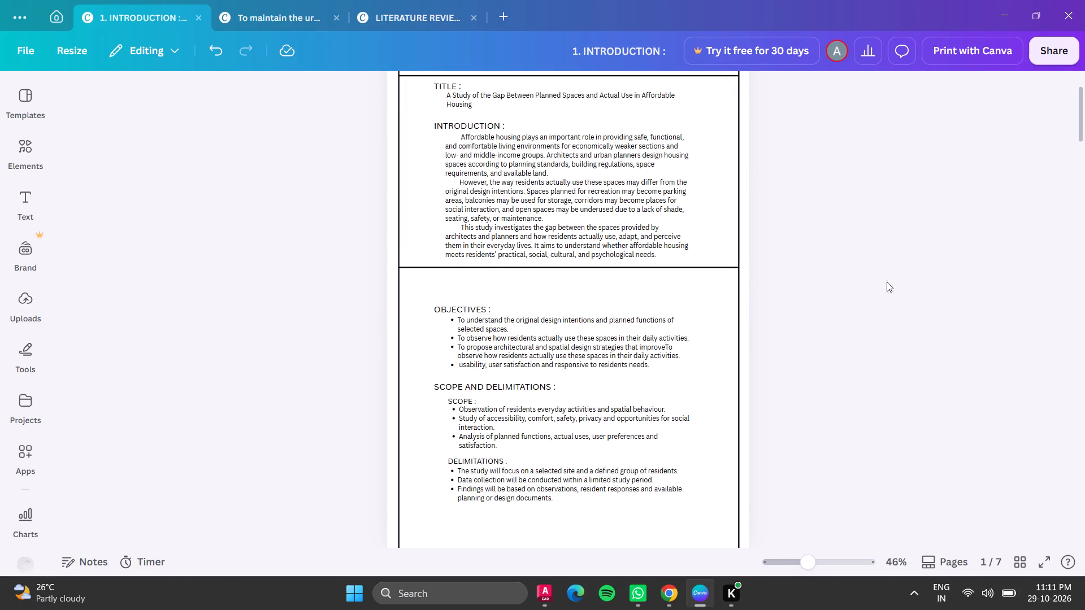
{"action": "scroll", "coordinate": [887, 282], "scroll_direction": "up", "scroll_amount": 1}
{"action": "left_click", "coordinate": [686, 356]}
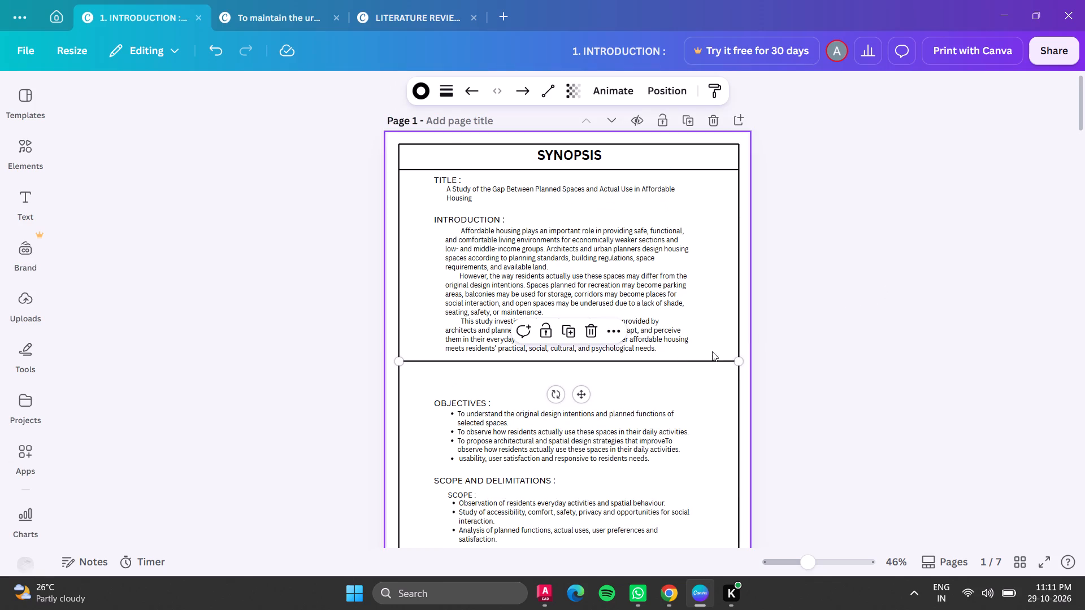
{"action": "key", "text": "ctrl+c"}
{"action": "key", "text": "ctrl+v"}
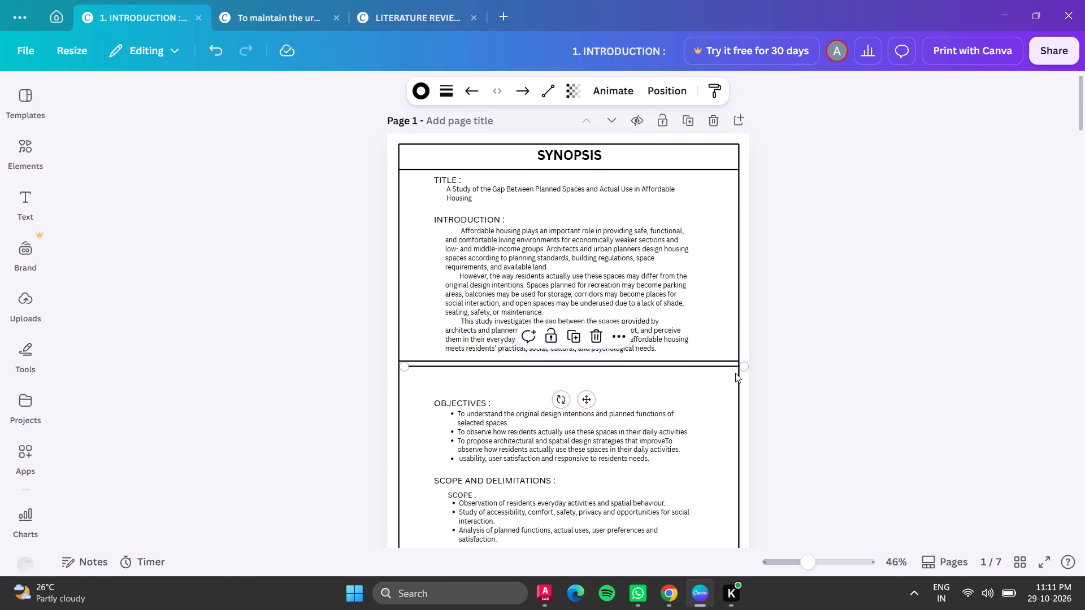
{"action": "left_click_drag", "start_coordinate": [587, 400], "coordinate": [552, 317]}
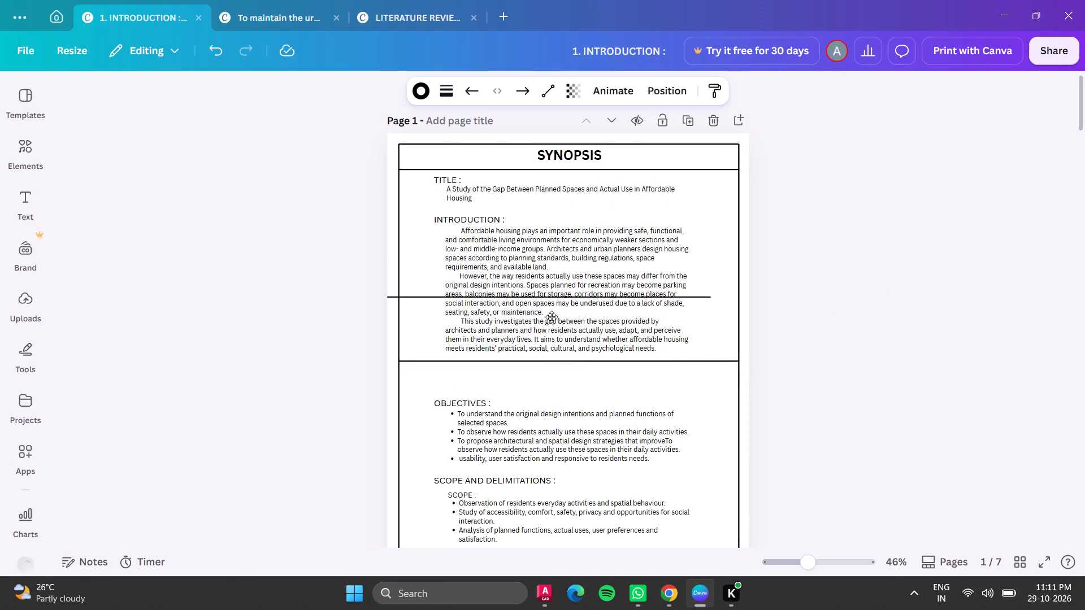
{"action": "left_click_drag", "start_coordinate": [552, 317], "coordinate": [576, 239]}
{"action": "left_click", "coordinate": [958, 332]}
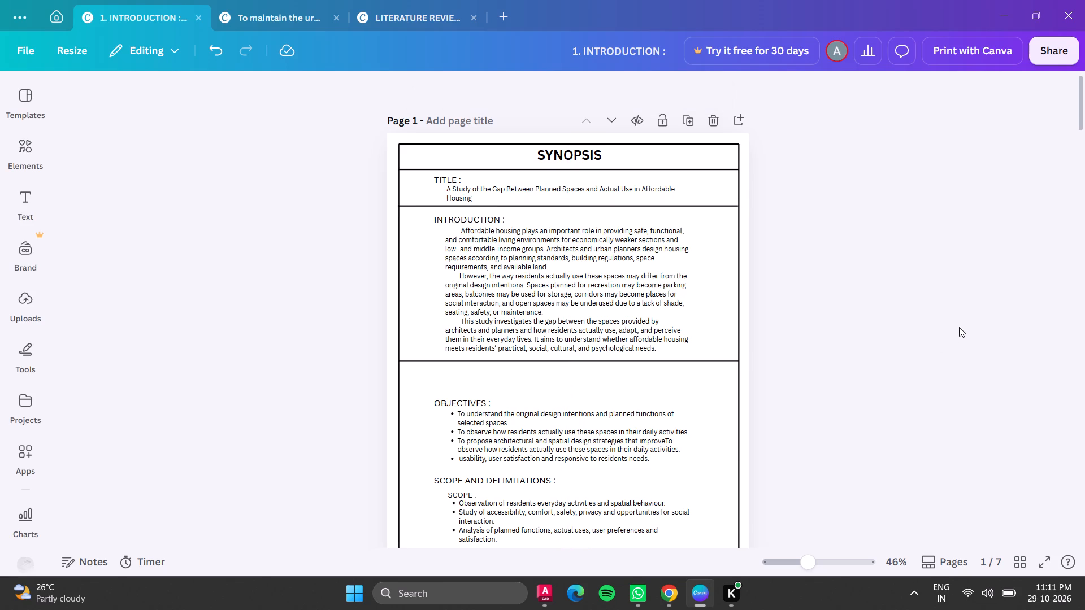
Set the transparency of the horizontal line below the INTRODUCTION text to 50.
{"action": "left_click", "coordinate": [712, 357]}
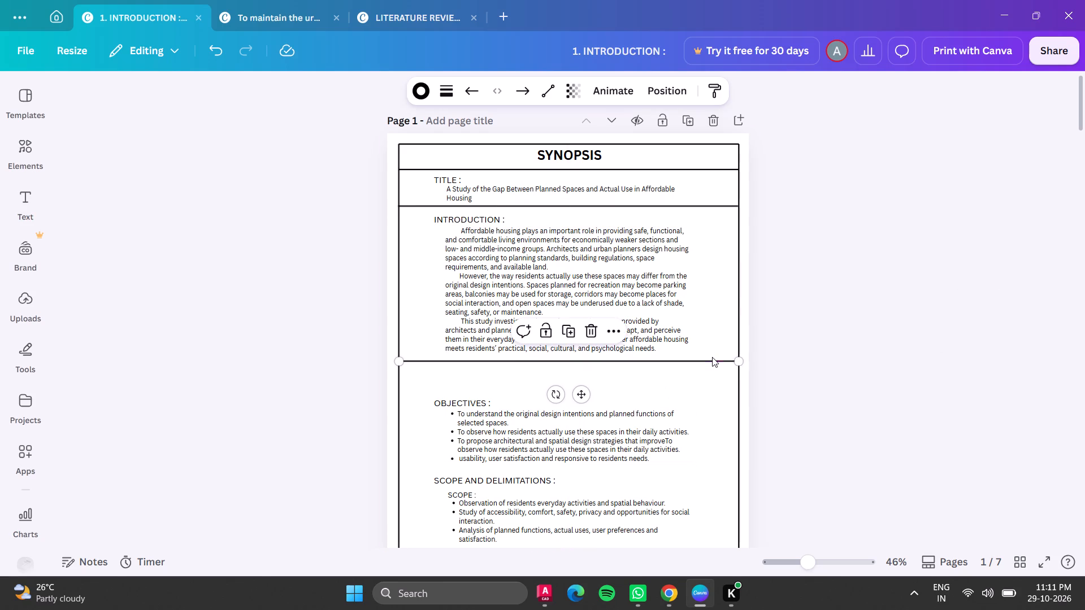
{"action": "left_click", "coordinate": [577, 96]}
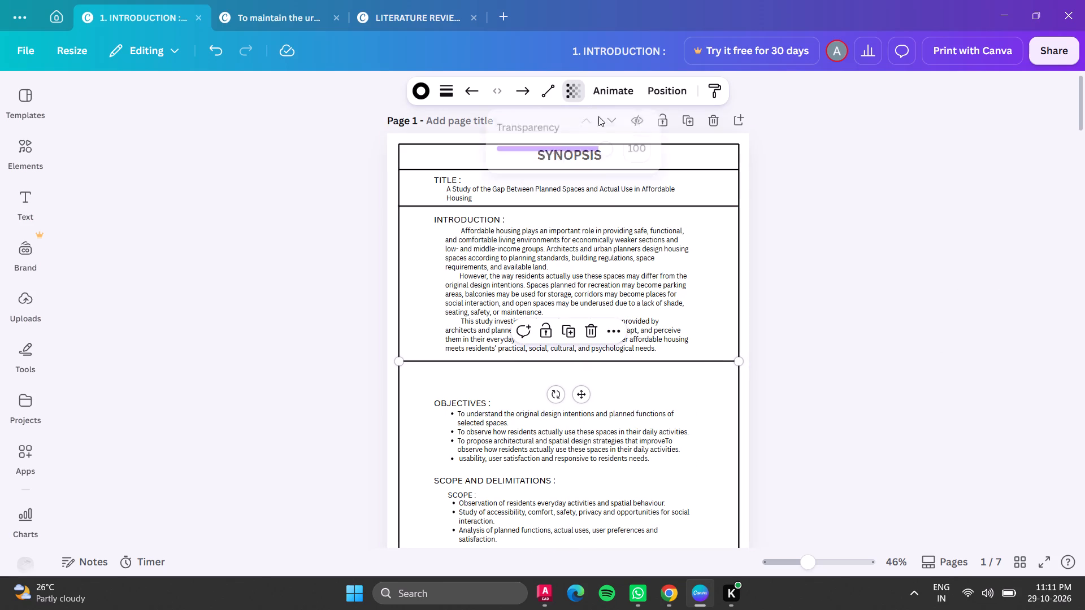
{"action": "left_click", "coordinate": [645, 152]}
{"action": "type", "text": "50"}
{"action": "key", "text": "Return"}
{"action": "left_click", "coordinate": [972, 317]}
{"action": "left_click", "coordinate": [875, 254]}
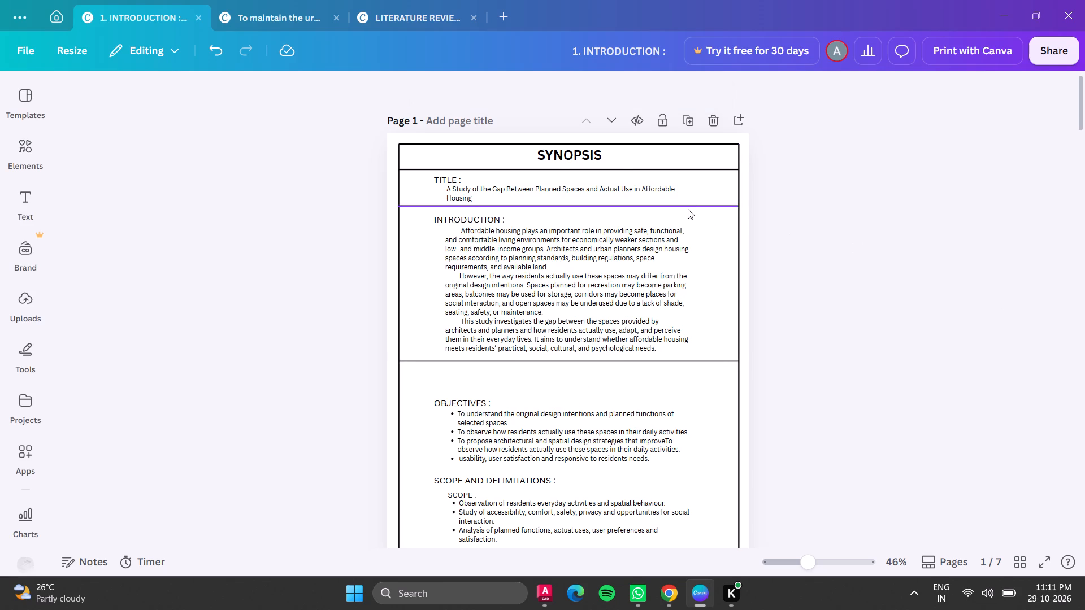
Set the transparency of the horizontal line between TITLE and INTRODUCTION to 50.
{"action": "left_click", "coordinate": [688, 202]}
{"action": "left_click", "coordinate": [580, 99]}
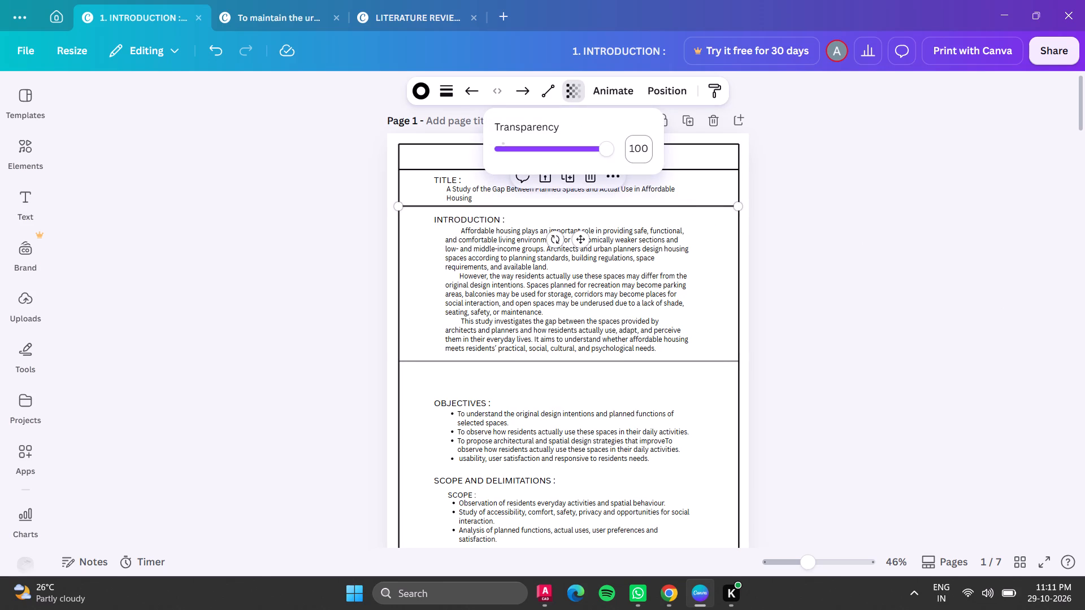
{"action": "left_click", "coordinate": [648, 154]}
{"action": "type", "text": "50"}
{"action": "key", "text": "Return"}
{"action": "left_click", "coordinate": [903, 271]}
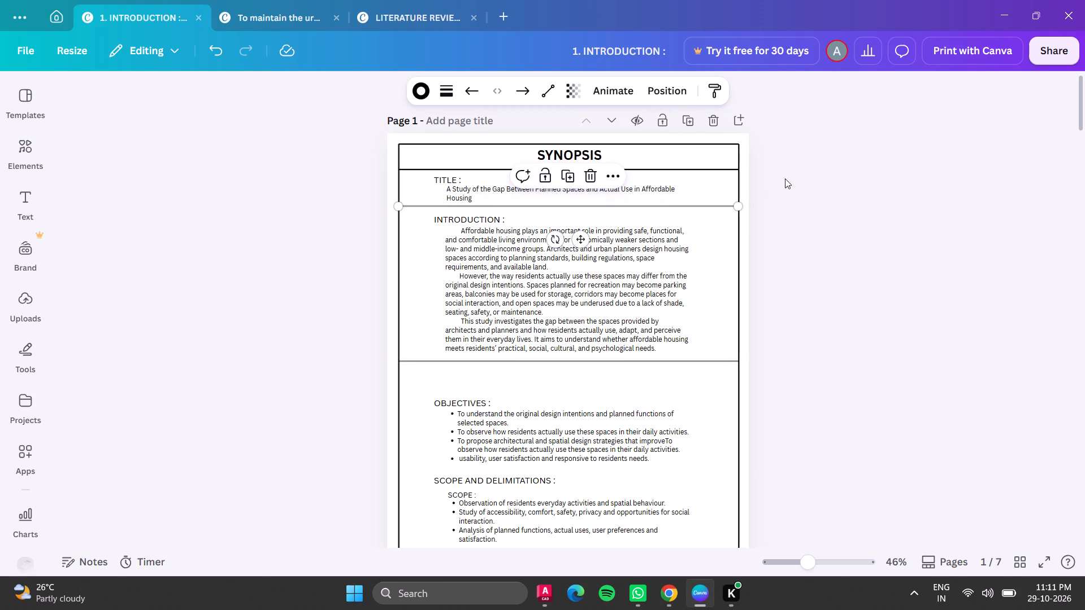
Set the transparency of the horizontal line below the SYNOPSIS heading to 50.
{"action": "left_click", "coordinate": [702, 168]}
{"action": "left_click", "coordinate": [578, 89]}
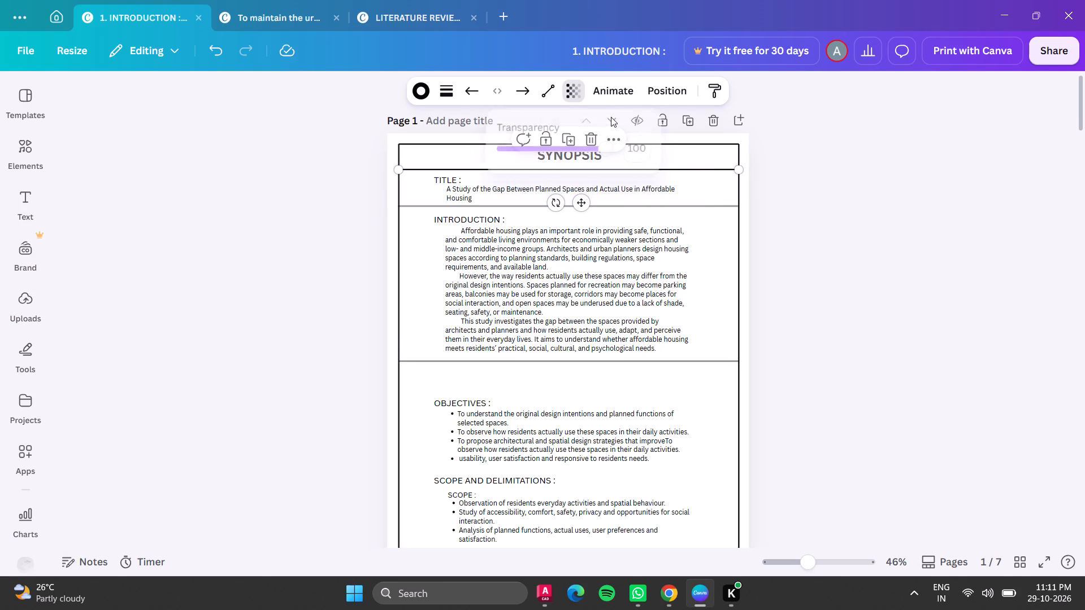
{"action": "left_click", "coordinate": [636, 150]}
{"action": "type", "text": "50"}
{"action": "key", "text": "Return"}
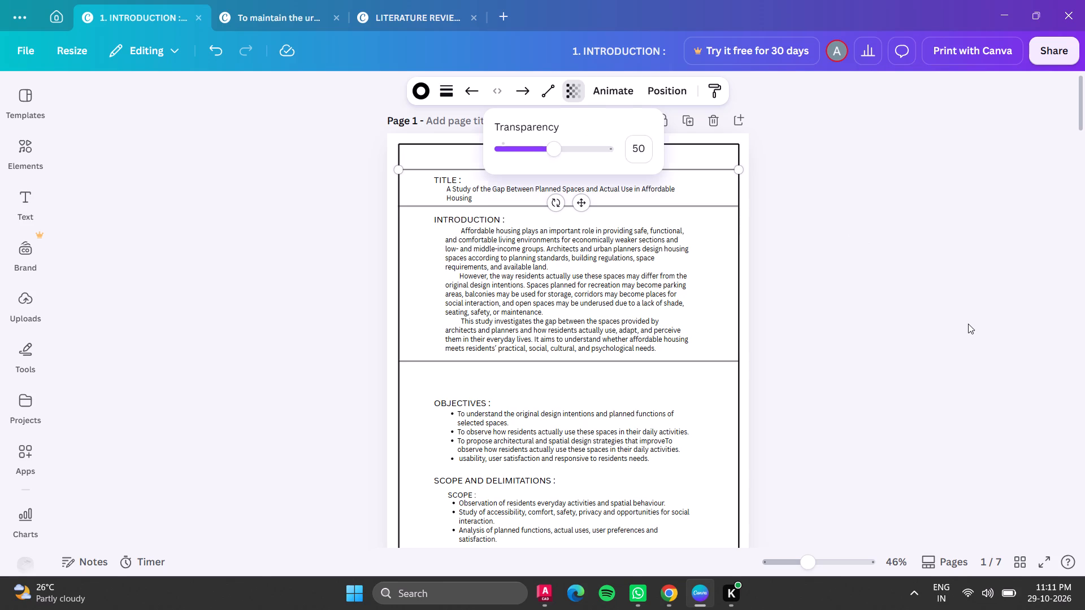
{"action": "left_click", "coordinate": [966, 322]}
{"action": "left_click", "coordinate": [967, 322]}
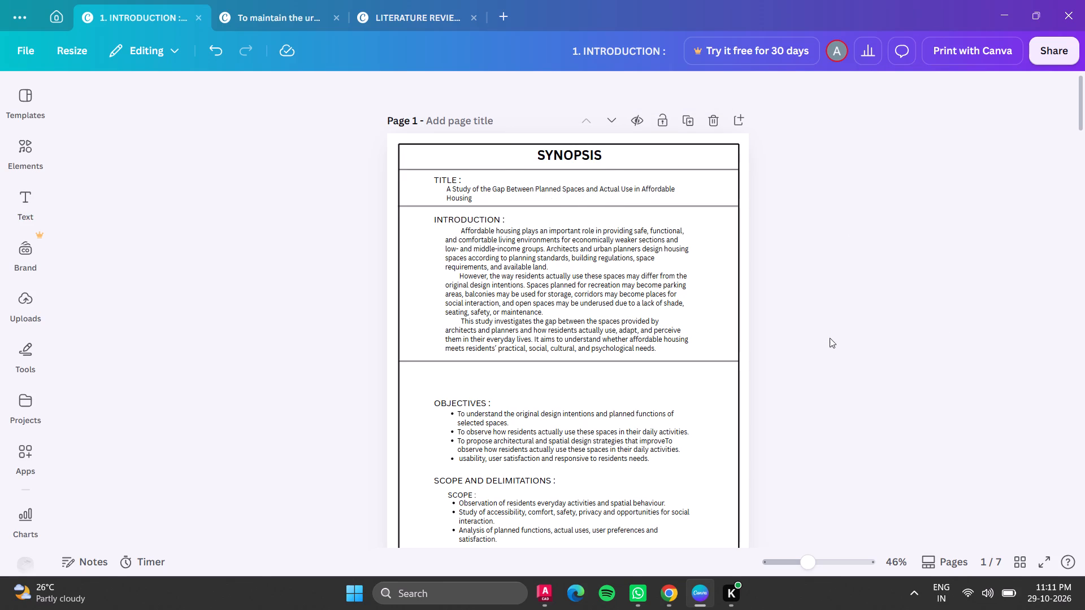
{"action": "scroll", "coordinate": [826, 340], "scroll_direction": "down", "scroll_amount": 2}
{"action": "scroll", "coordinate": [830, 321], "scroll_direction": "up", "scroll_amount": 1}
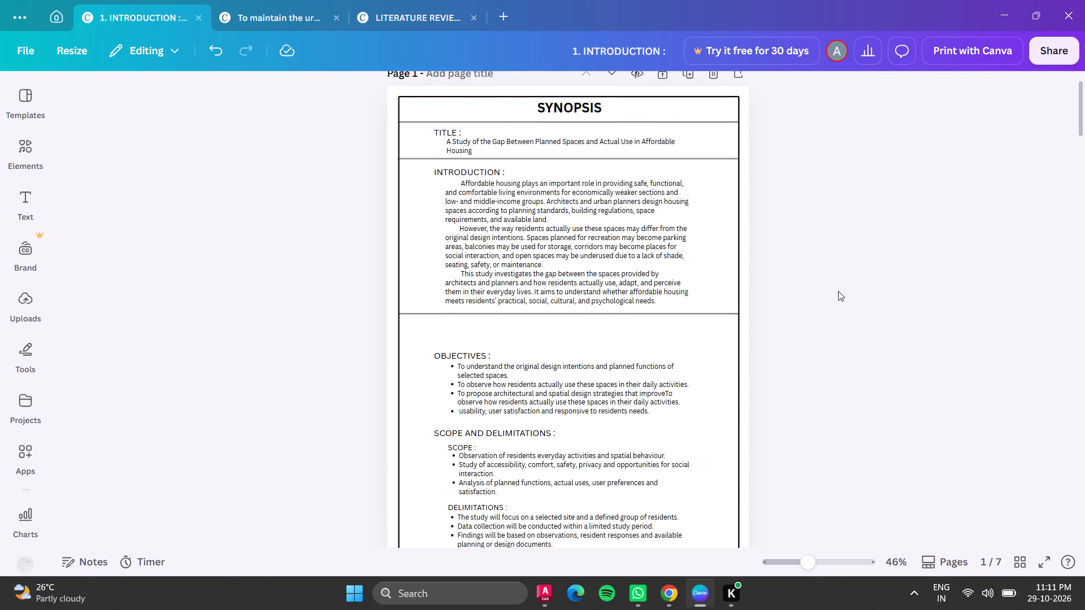
Reposition the frame's top line above SYNOPSIS so it runs level and both ends meet the upper ends of the vertical lines.
{"action": "left_click_drag", "start_coordinate": [570, 106], "coordinate": [566, 112]}
{"action": "left_click", "coordinate": [935, 221]}
{"action": "scroll", "coordinate": [791, 137], "scroll_direction": "up", "scroll_amount": 3}
{"action": "left_click", "coordinate": [635, 152]}
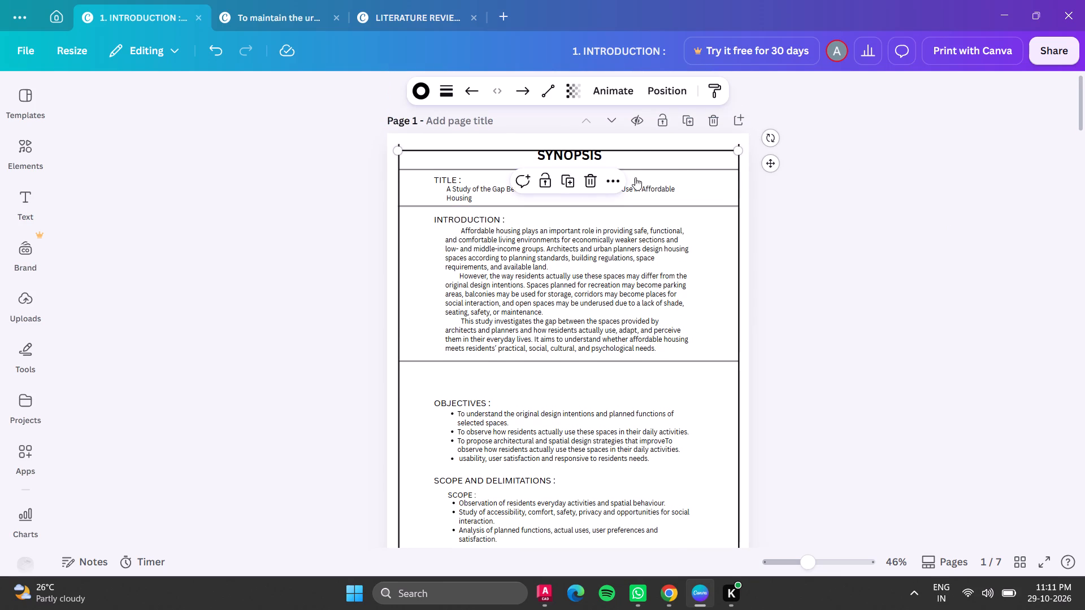
{"action": "left_click", "coordinate": [735, 150]}
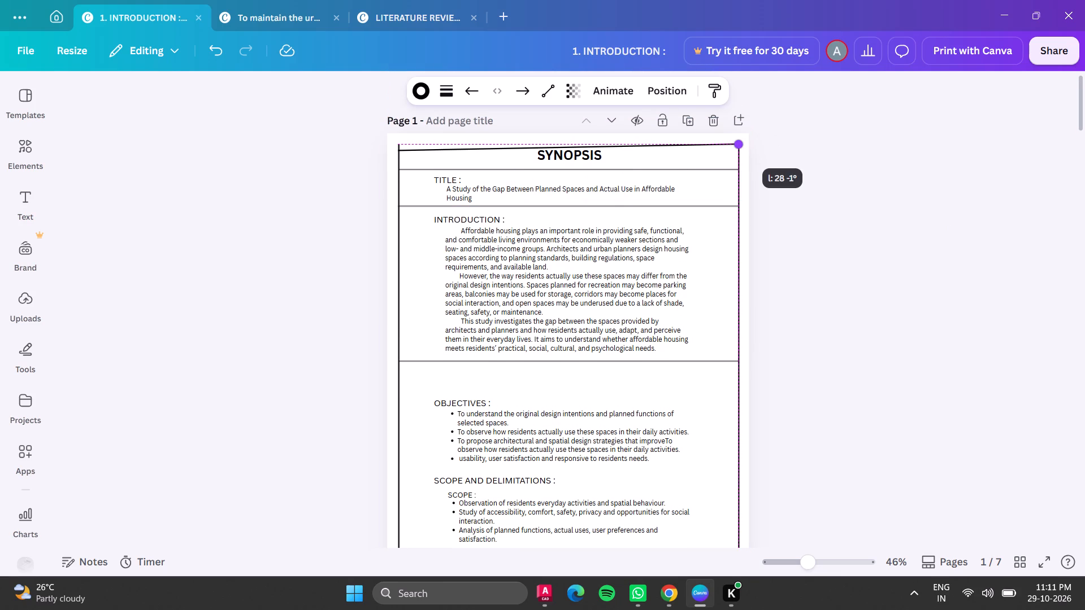
{"action": "left_click", "coordinate": [845, 151]}
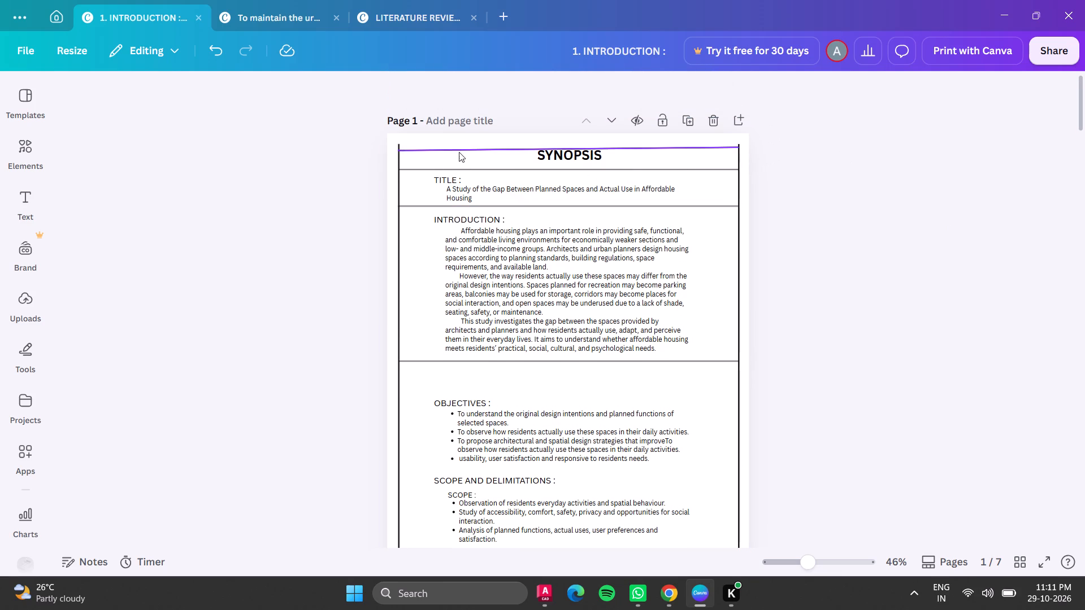
{"action": "left_click", "coordinate": [423, 147]}
{"action": "left_click_drag", "start_coordinate": [397, 150], "coordinate": [401, 144]}
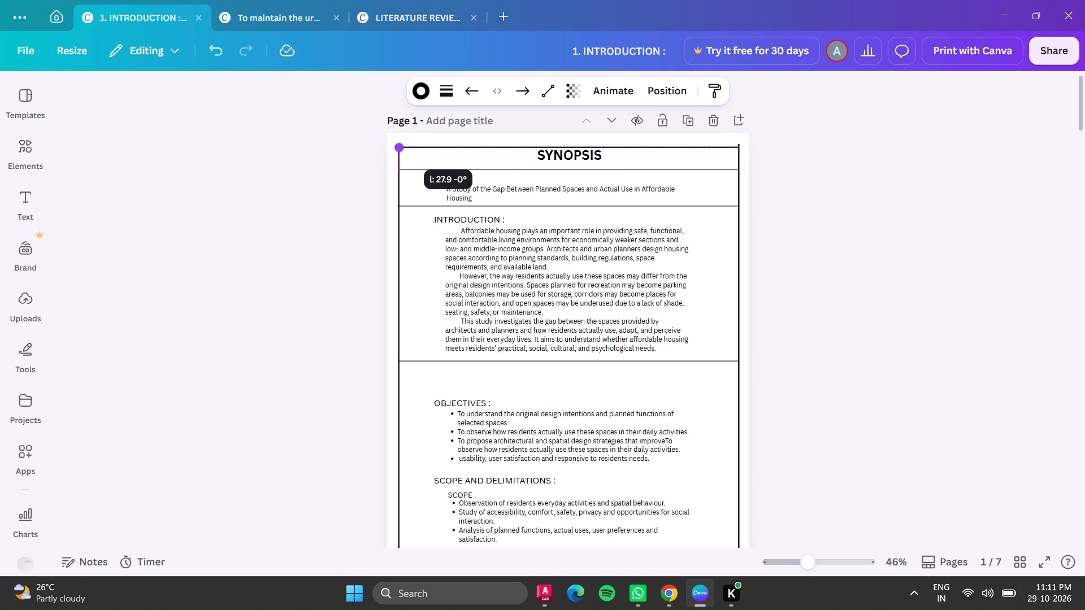
{"action": "left_click_drag", "start_coordinate": [401, 144], "coordinate": [401, 143]}
{"action": "left_click_drag", "start_coordinate": [809, 549], "coordinate": [814, 548]}
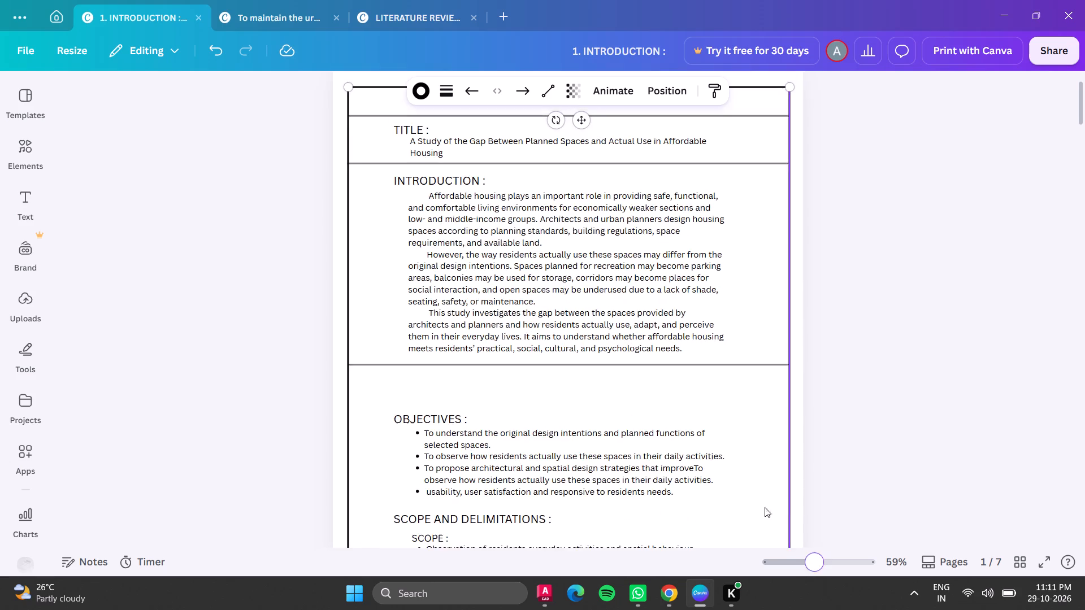
{"action": "scroll", "coordinate": [700, 247], "scroll_direction": "up", "scroll_amount": 5}
{"action": "left_click_drag", "start_coordinate": [789, 155], "coordinate": [793, 152]}
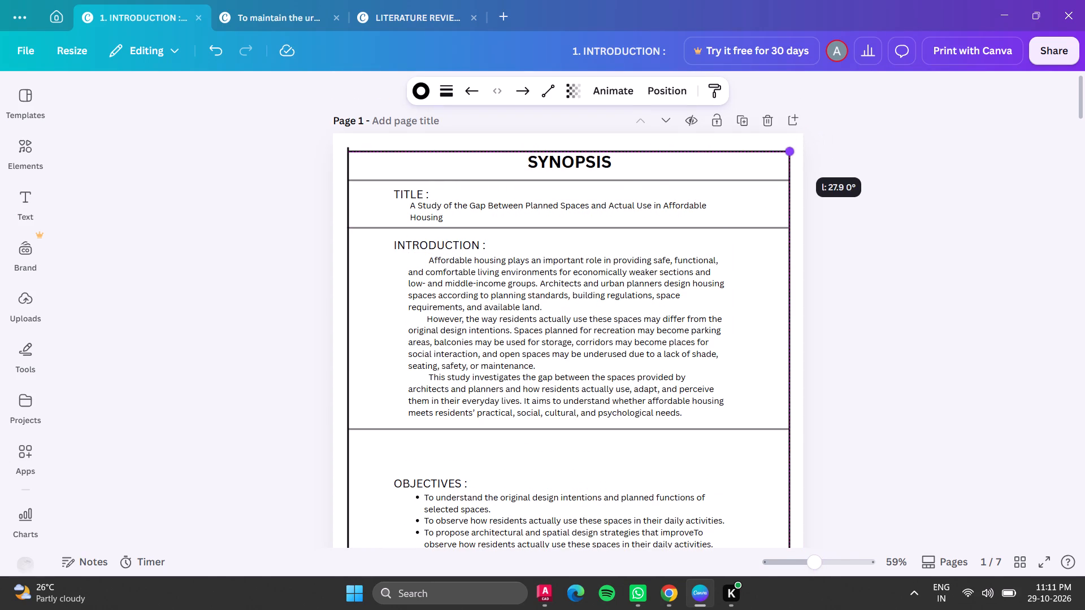
{"action": "left_click_drag", "start_coordinate": [793, 152], "coordinate": [792, 148]}
{"action": "left_click", "coordinate": [993, 239]}
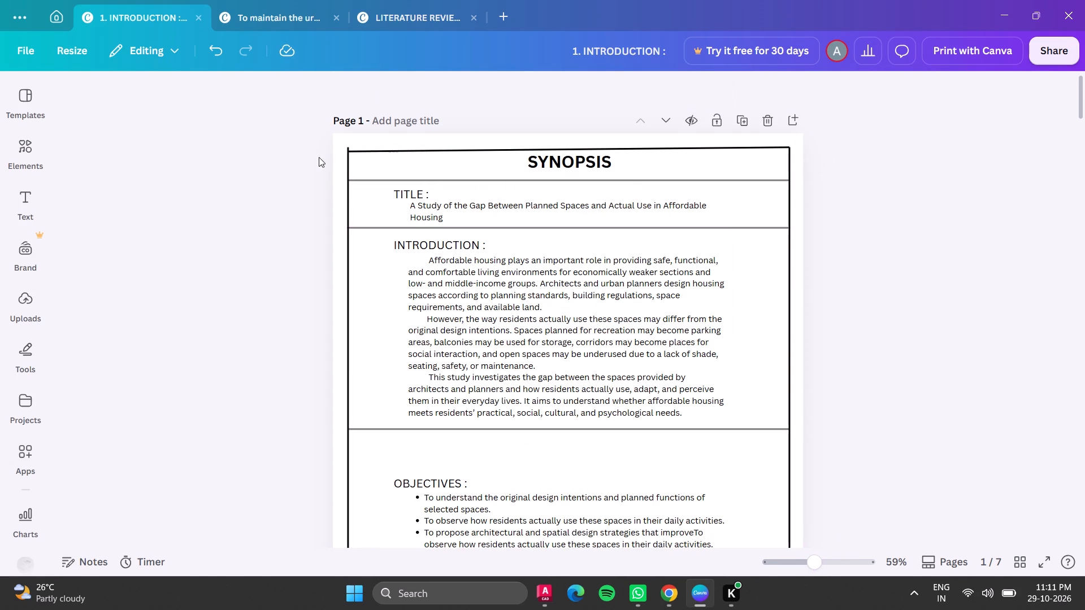
{"action": "left_click", "coordinate": [384, 150]}
{"action": "left_click_drag", "start_coordinate": [347, 151], "coordinate": [348, 140]}
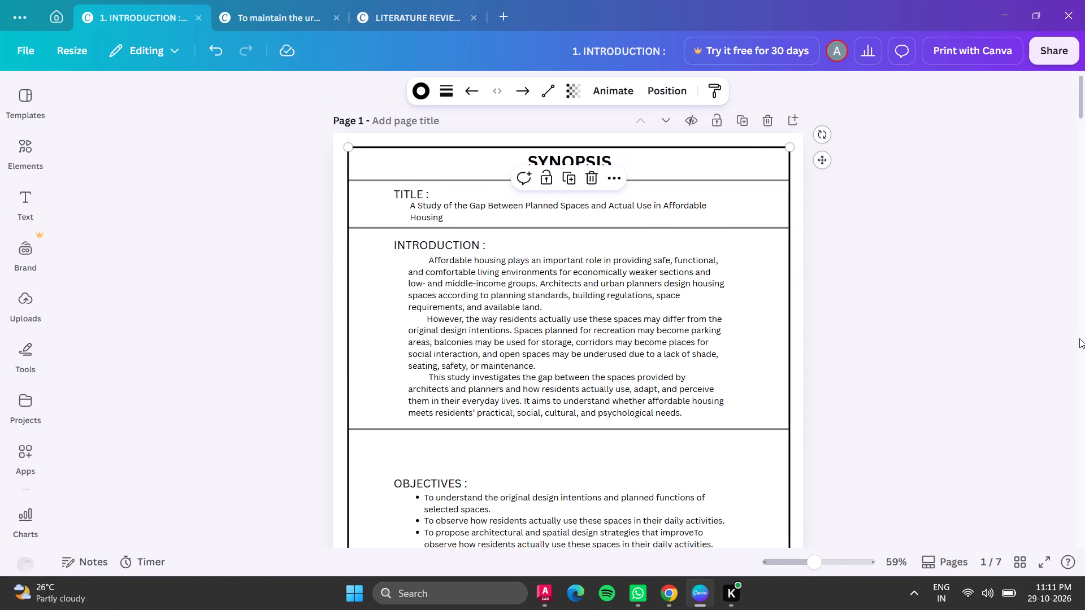
{"action": "left_click", "coordinate": [1051, 339]}
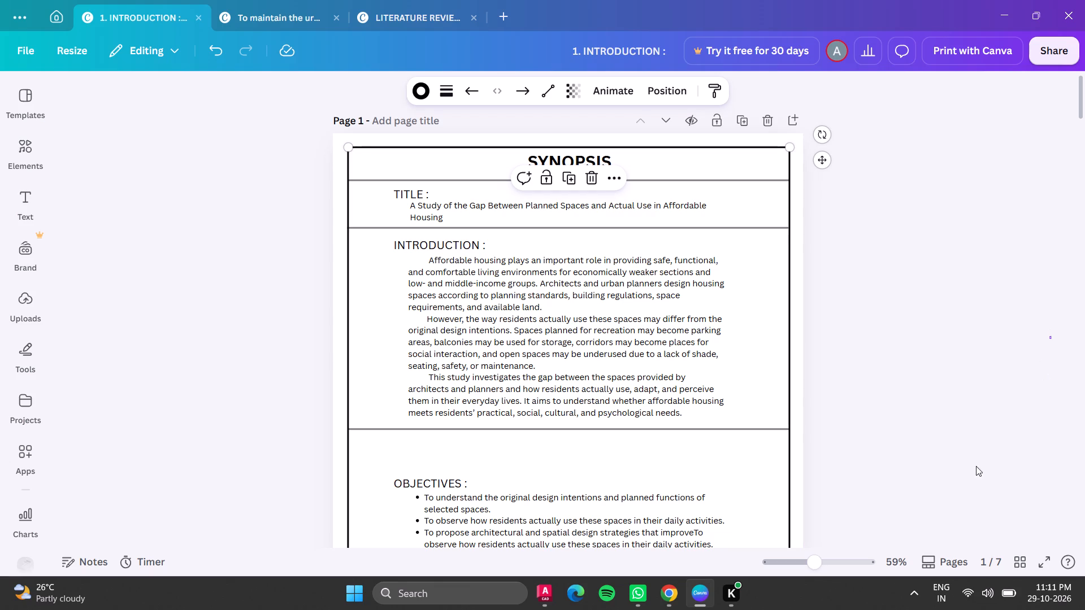
{"action": "left_click_drag", "start_coordinate": [813, 563], "coordinate": [803, 558]}
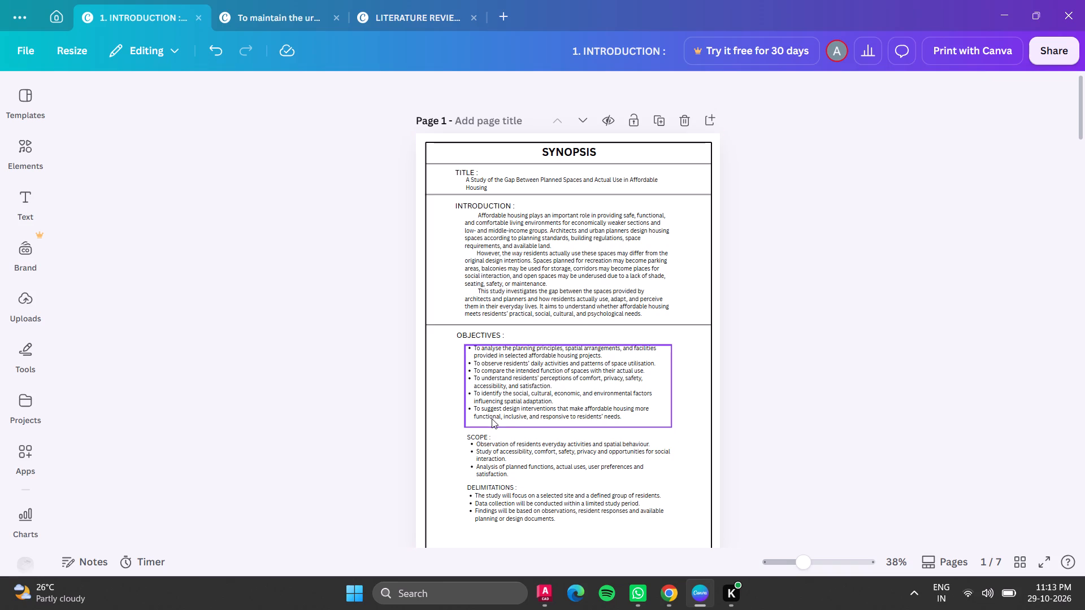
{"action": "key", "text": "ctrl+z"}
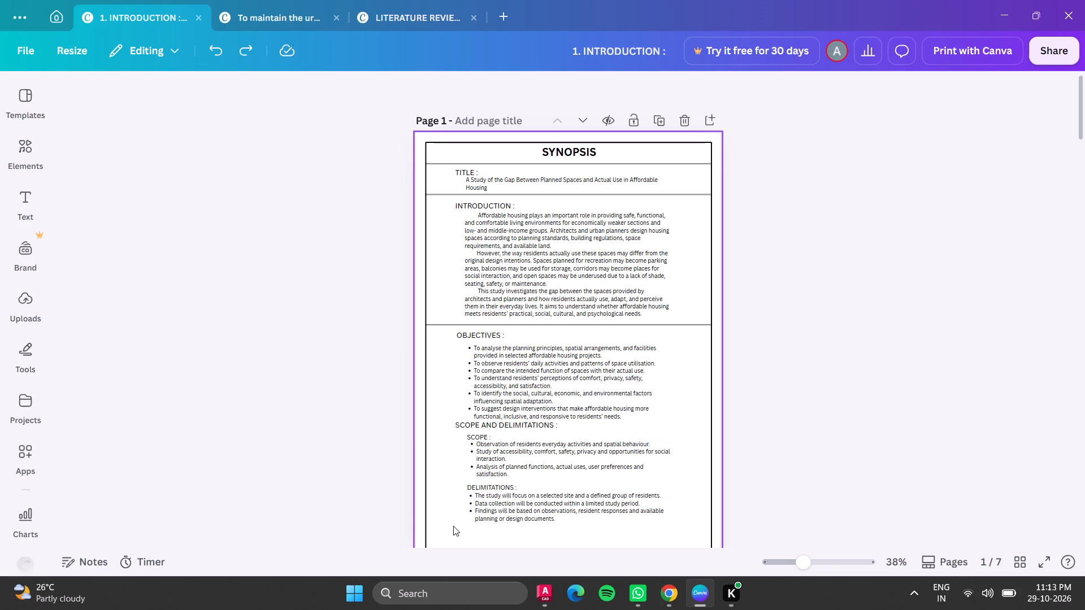
Move the SCOPE and DELIMITATIONS text blocks and their SCOPE AND DELIMITATIONS heading down the page, leaving a gap below the objectives list.
{"action": "left_click_drag", "start_coordinate": [453, 526], "coordinate": [462, 428]}
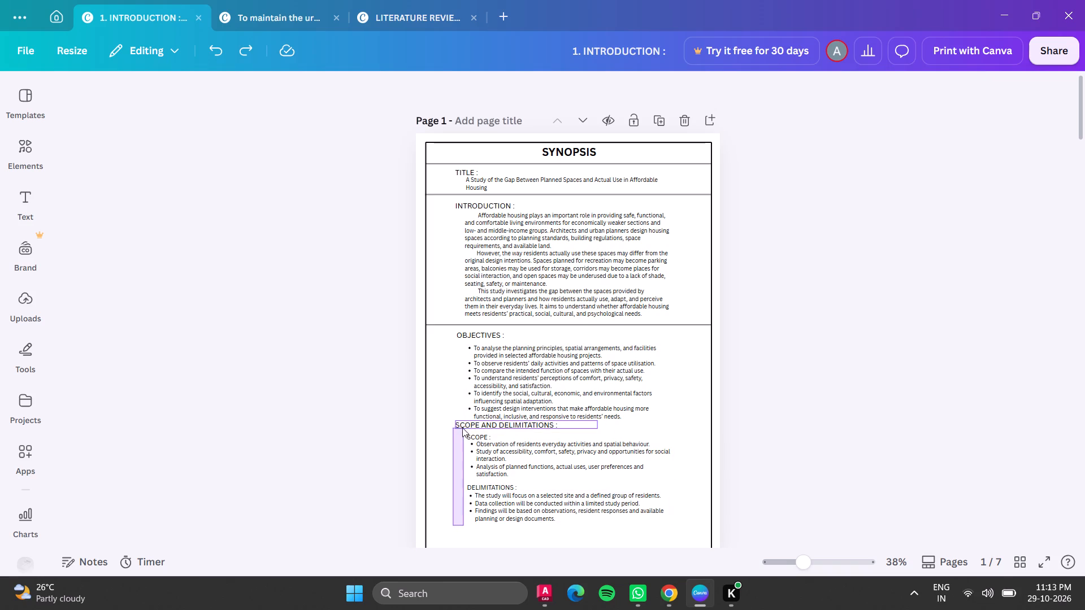
{"action": "left_click_drag", "start_coordinate": [462, 428], "coordinate": [459, 425]}
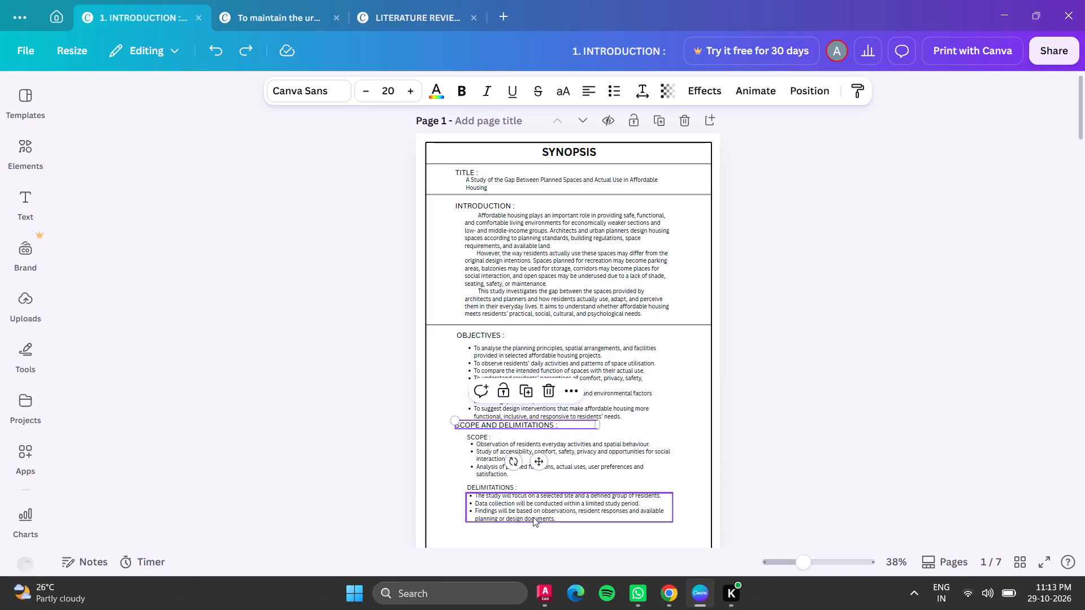
{"action": "left_click_drag", "start_coordinate": [551, 542], "coordinate": [475, 436]}
{"action": "left_click_drag", "start_coordinate": [613, 459], "coordinate": [613, 495]}
{"action": "left_click", "coordinate": [458, 422]}
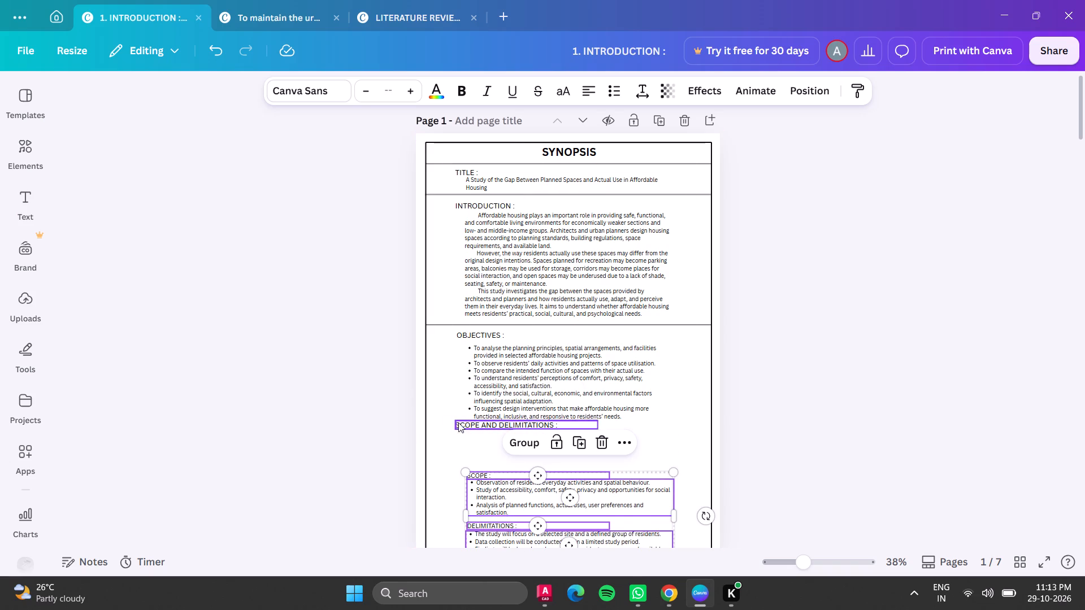
{"action": "left_click_drag", "start_coordinate": [472, 422], "coordinate": [469, 470]}
{"action": "left_click", "coordinate": [843, 402]}
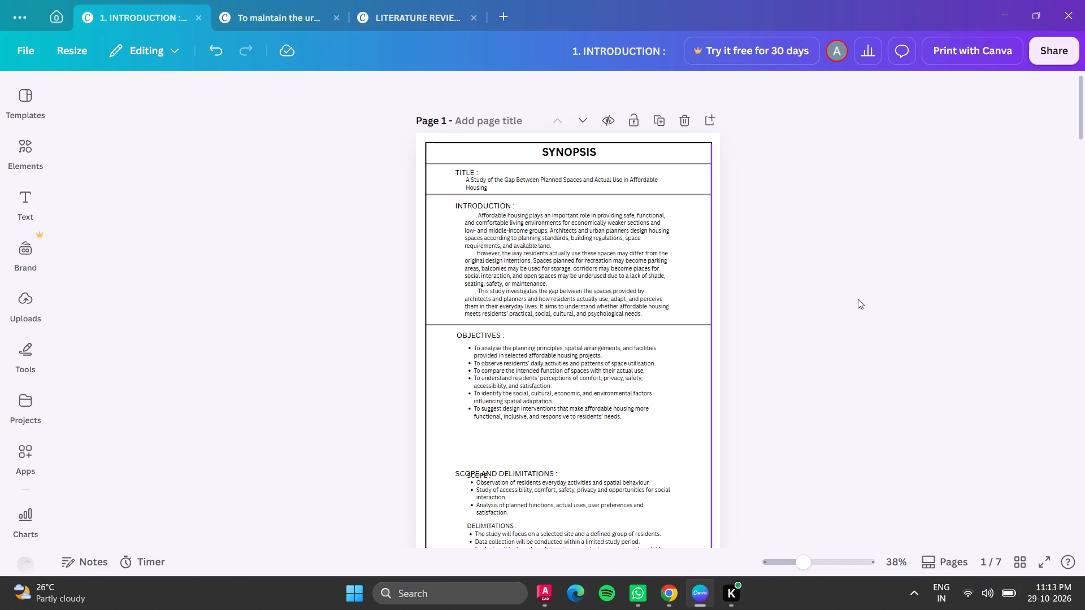
Duplicate the divider line above OBJECTIVES and place the copy just below the last objective, spanning the page frame.
{"action": "scroll", "coordinate": [854, 319], "scroll_direction": "down", "scroll_amount": 1}
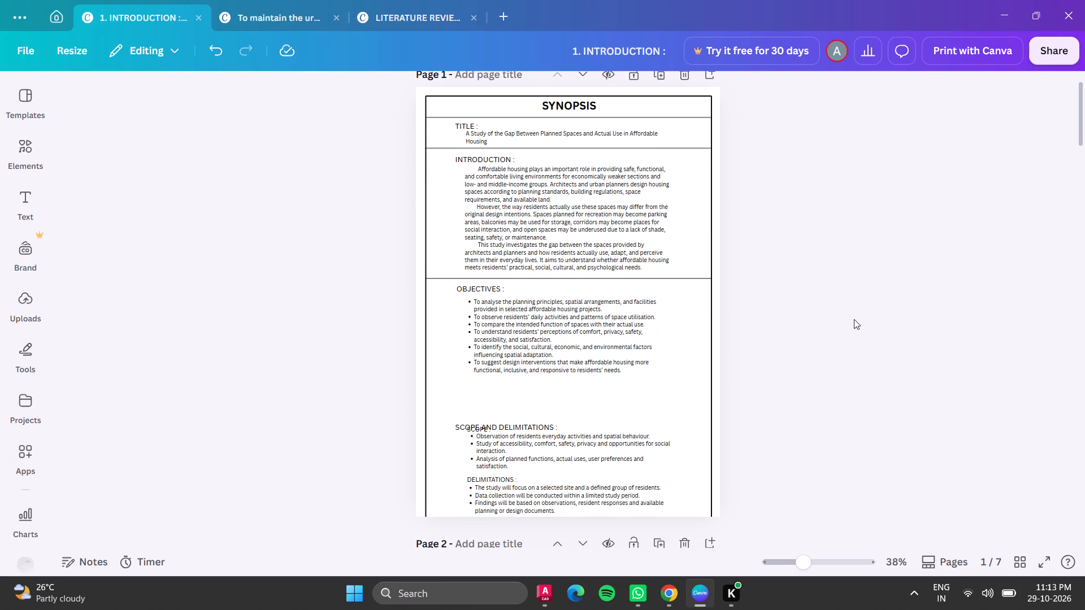
{"action": "left_click", "coordinate": [674, 272]}
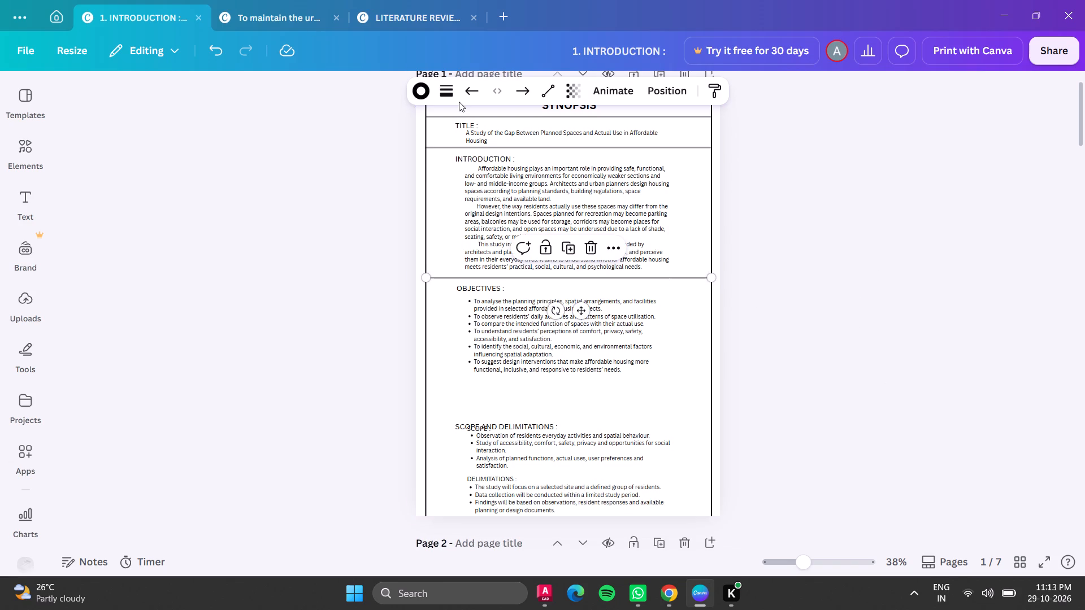
{"action": "left_click", "coordinate": [561, 253]}
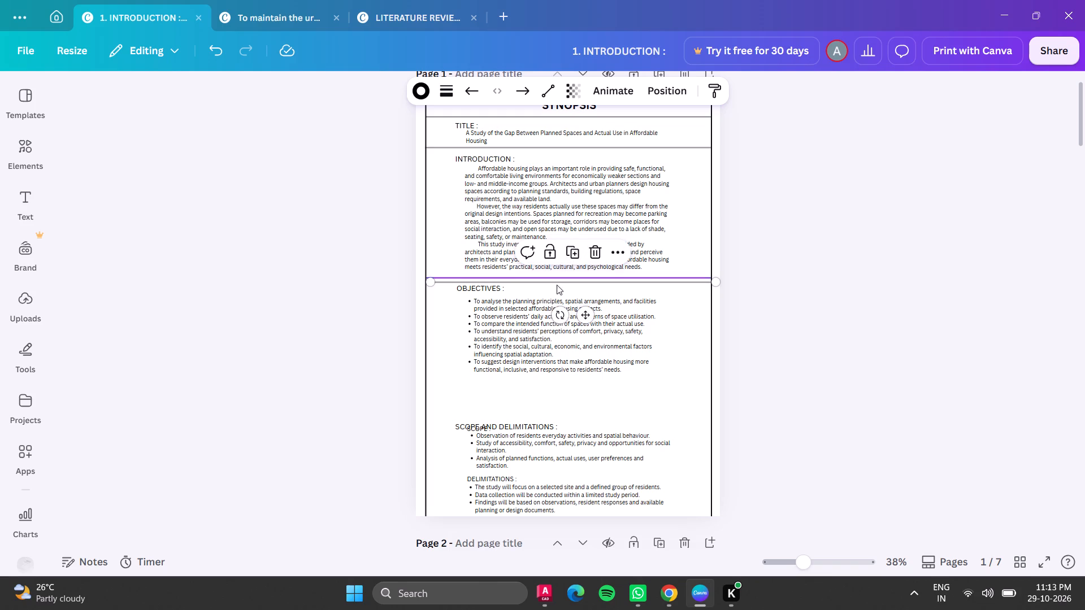
{"action": "left_click_drag", "start_coordinate": [557, 282], "coordinate": [548, 389]}
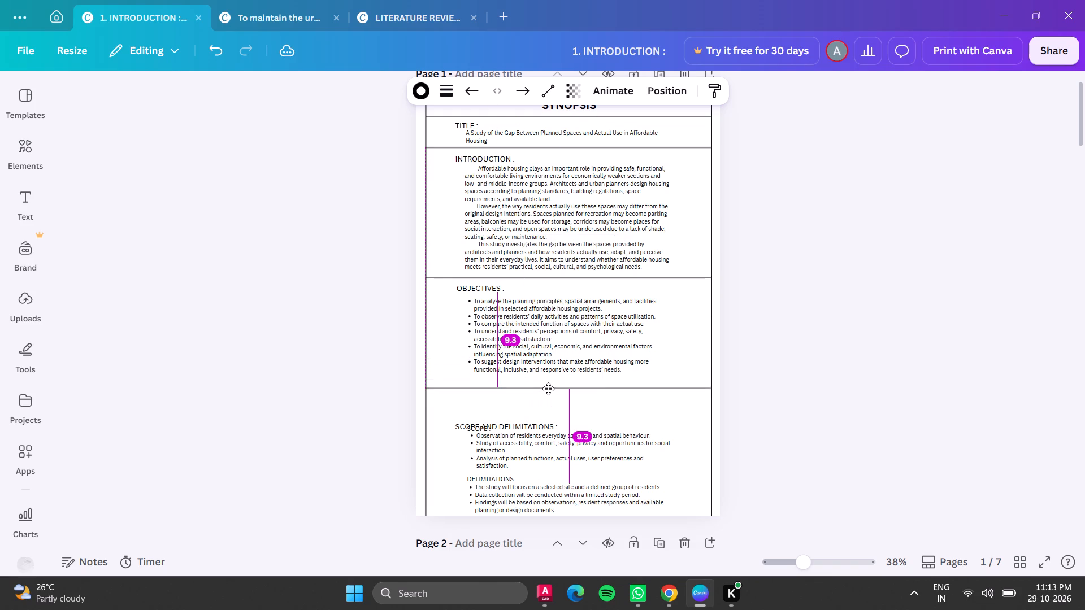
{"action": "left_click_drag", "start_coordinate": [548, 389], "coordinate": [549, 382]}
{"action": "left_click", "coordinate": [861, 393]}
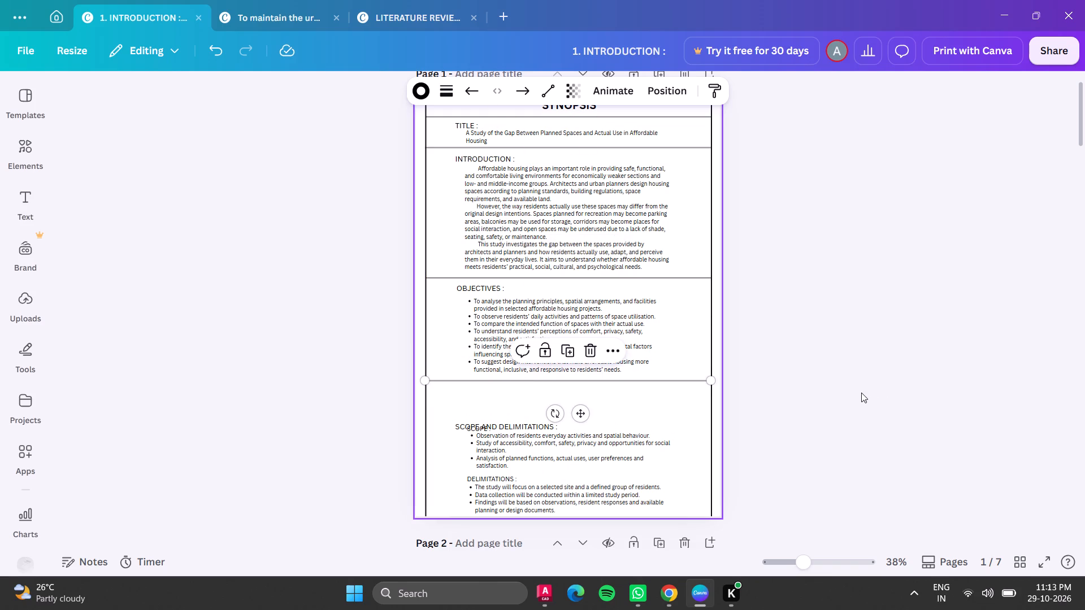
Shift the divider line between the TITLE and INTRODUCTION sections slightly down, away from the title text.
{"action": "scroll", "coordinate": [850, 384], "scroll_direction": "up", "scroll_amount": 2}
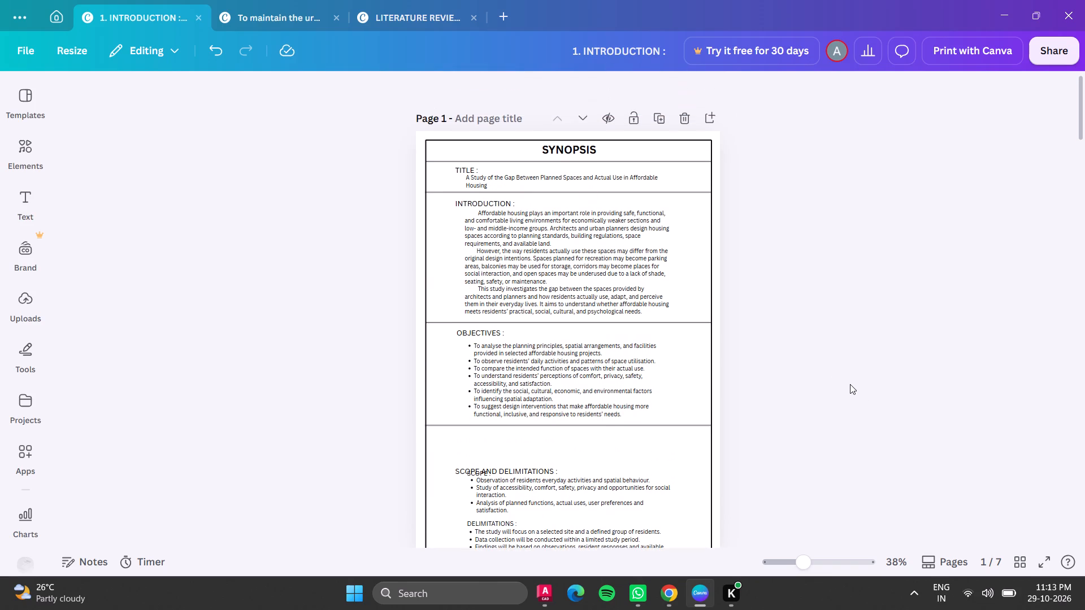
{"action": "scroll", "coordinate": [850, 372], "scroll_direction": "down", "scroll_amount": 2}
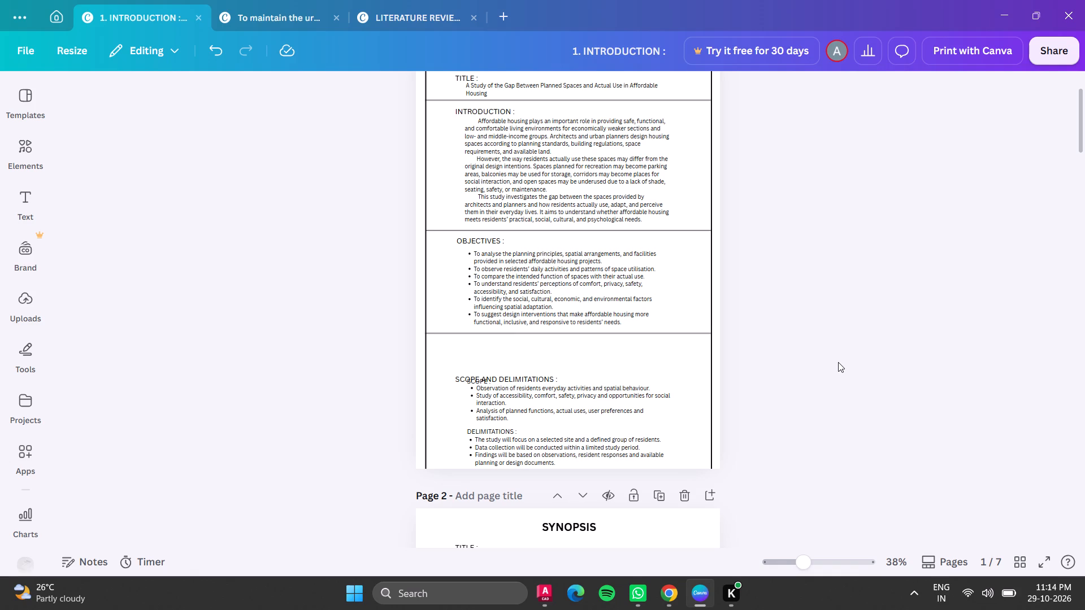
{"action": "scroll", "coordinate": [780, 317], "scroll_direction": "up", "scroll_amount": 2}
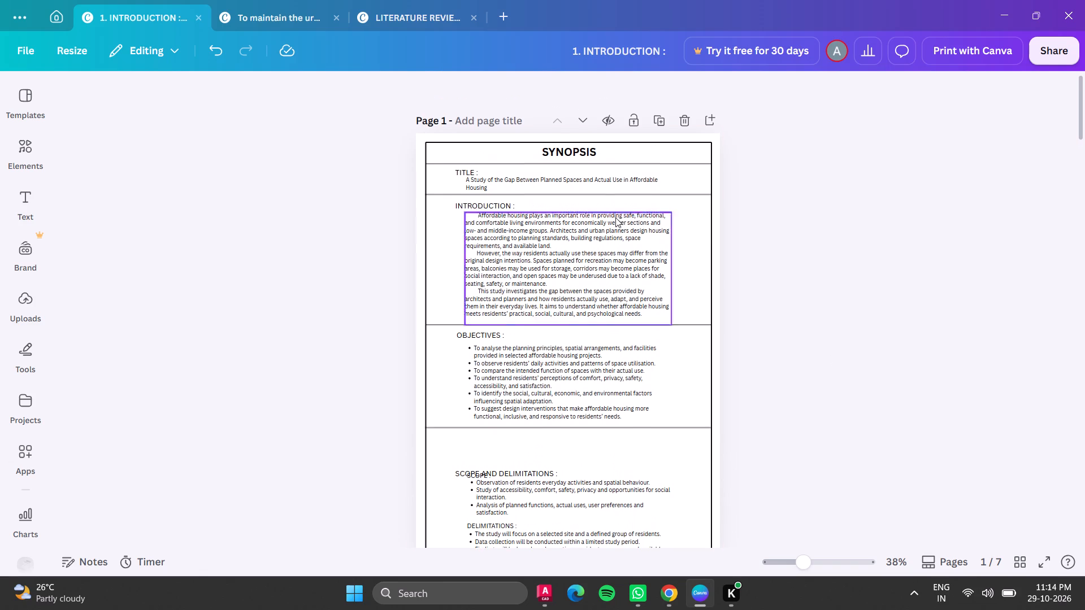
{"action": "left_click", "coordinate": [589, 198]}
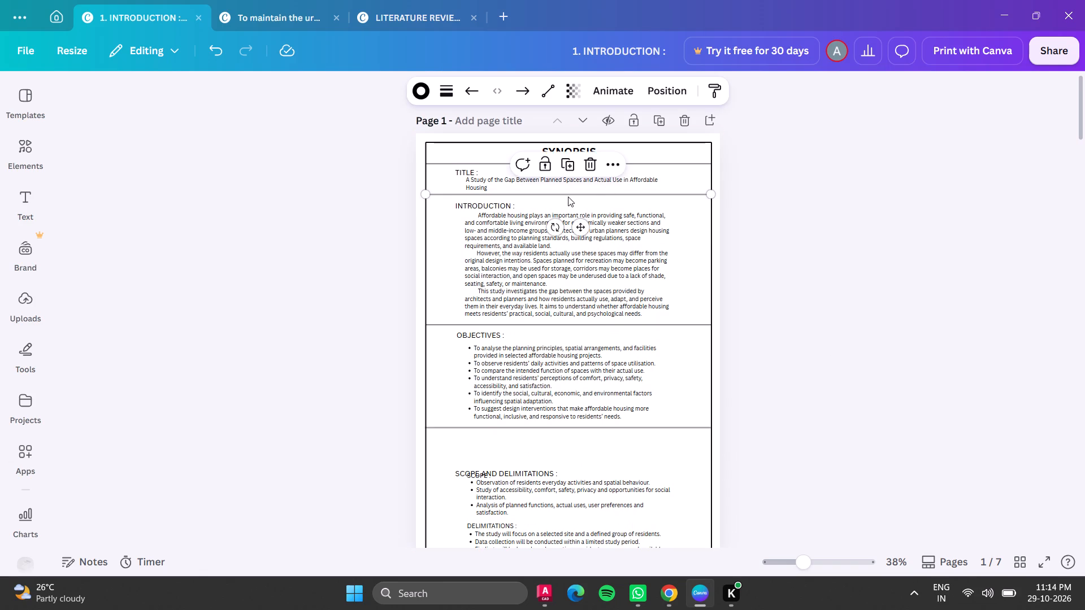
{"action": "left_click", "coordinate": [570, 195]}
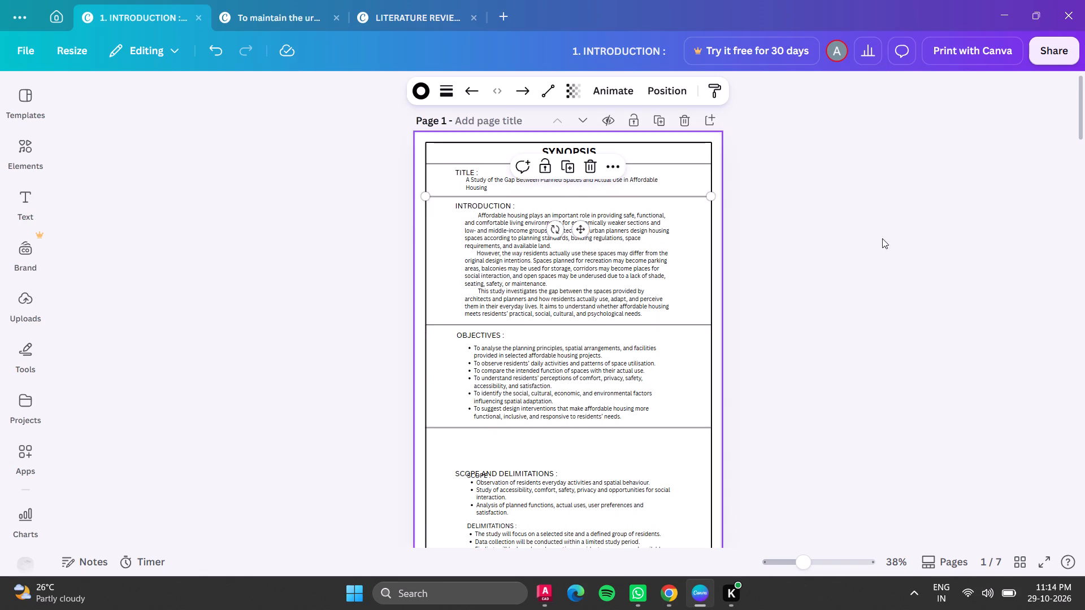
{"action": "left_click", "coordinate": [915, 239]}
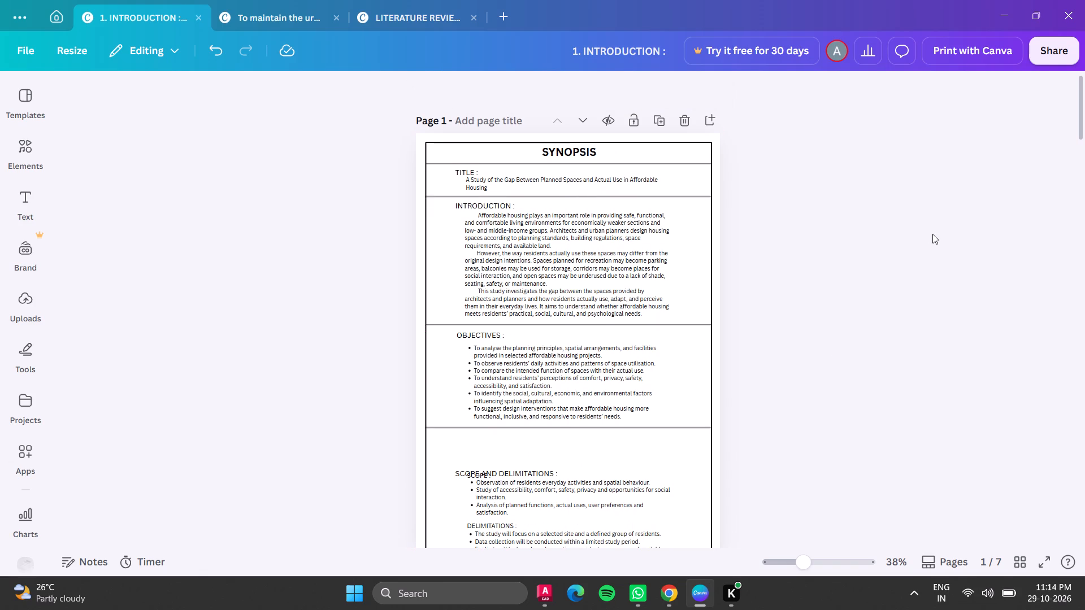
{"action": "scroll", "coordinate": [931, 230], "scroll_direction": "down", "scroll_amount": 3}
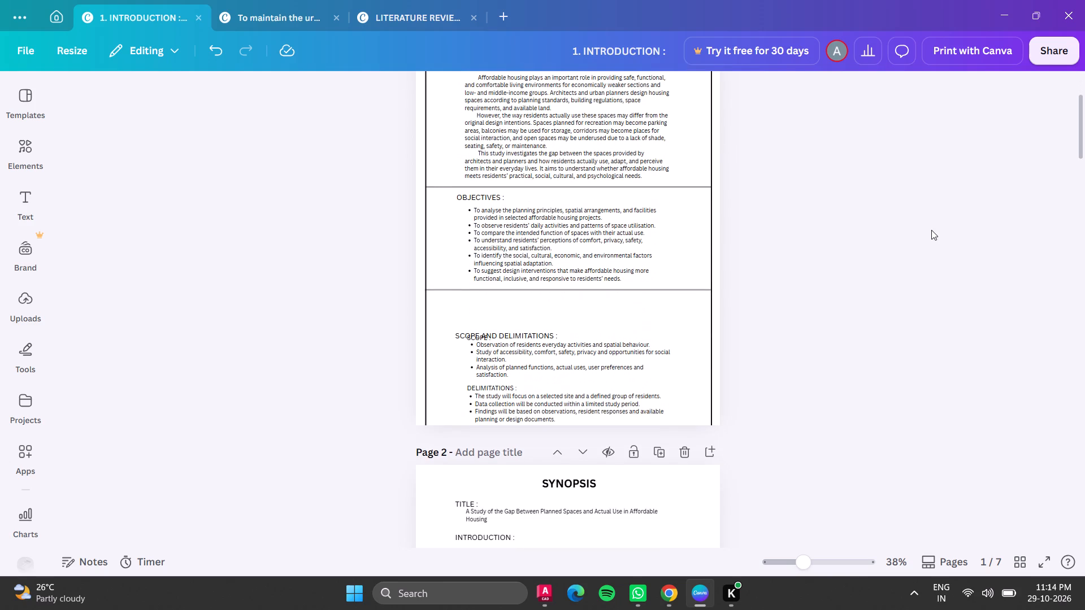
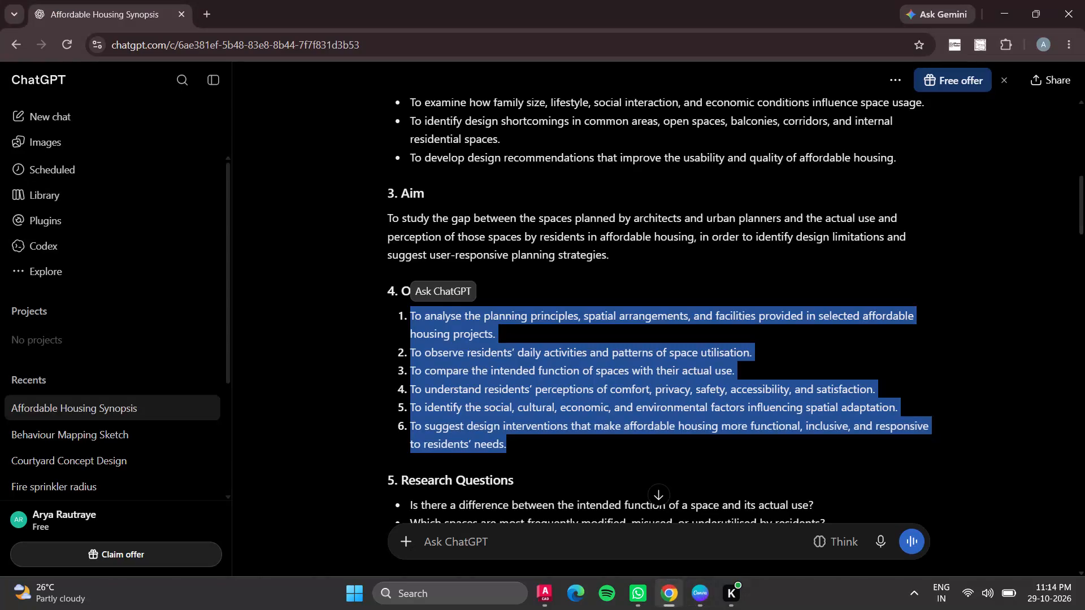
{"action": "scroll", "coordinate": [549, 434], "scroll_direction": "down", "scroll_amount": 3}
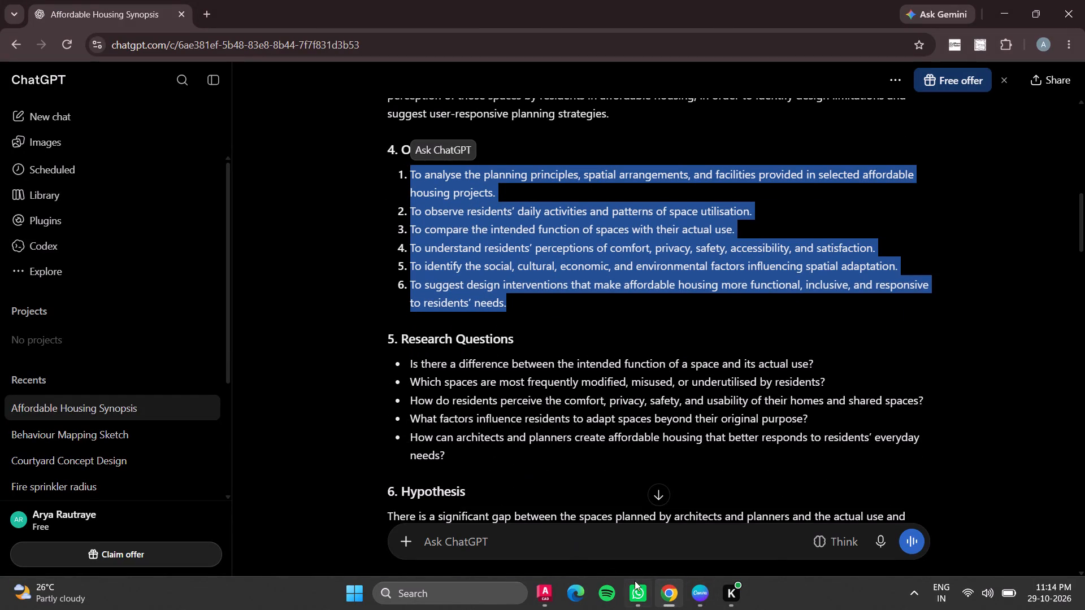
{"action": "left_click", "coordinate": [708, 604]}
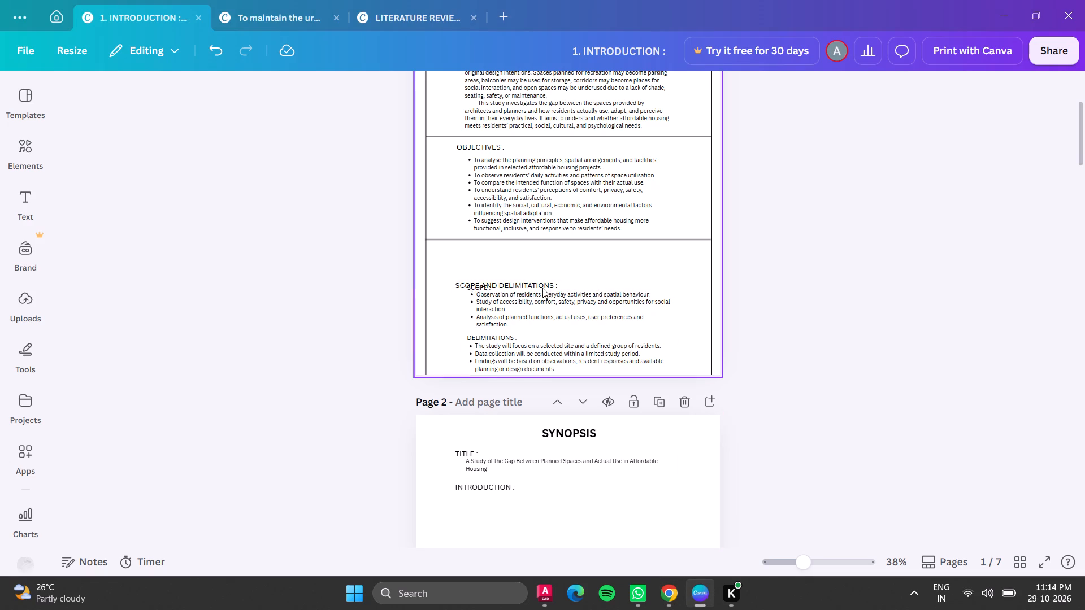
{"action": "scroll", "coordinate": [771, 380], "scroll_direction": "down", "scroll_amount": 5}
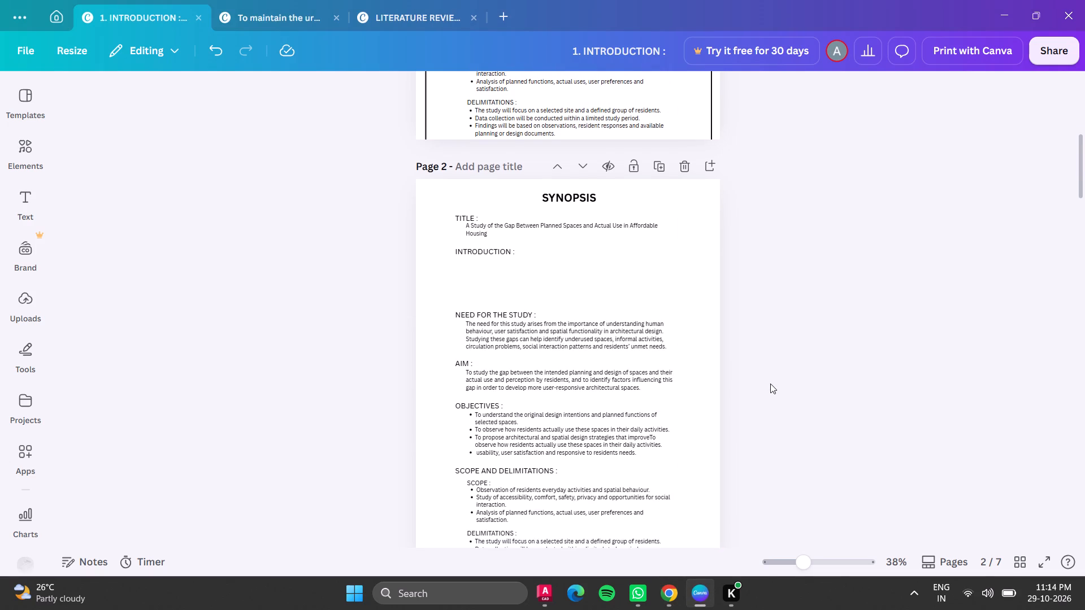
{"action": "scroll", "coordinate": [770, 384], "scroll_direction": "up", "scroll_amount": 7}
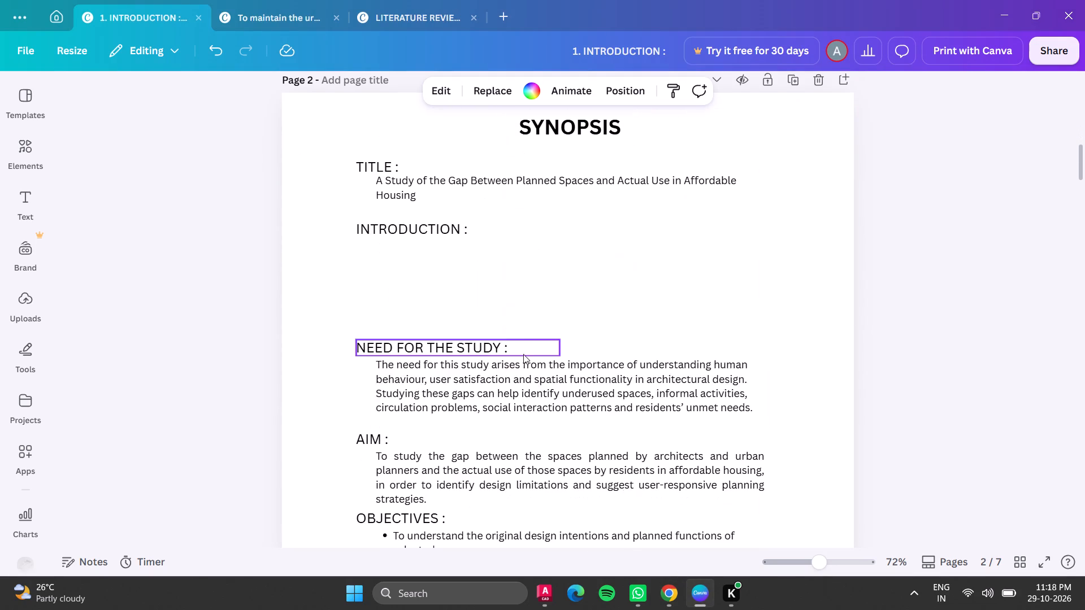
{"action": "scroll", "coordinate": [523, 354], "scroll_direction": "down", "scroll_amount": 2}
{"action": "left_click_drag", "start_coordinate": [785, 307], "coordinate": [622, 258]}
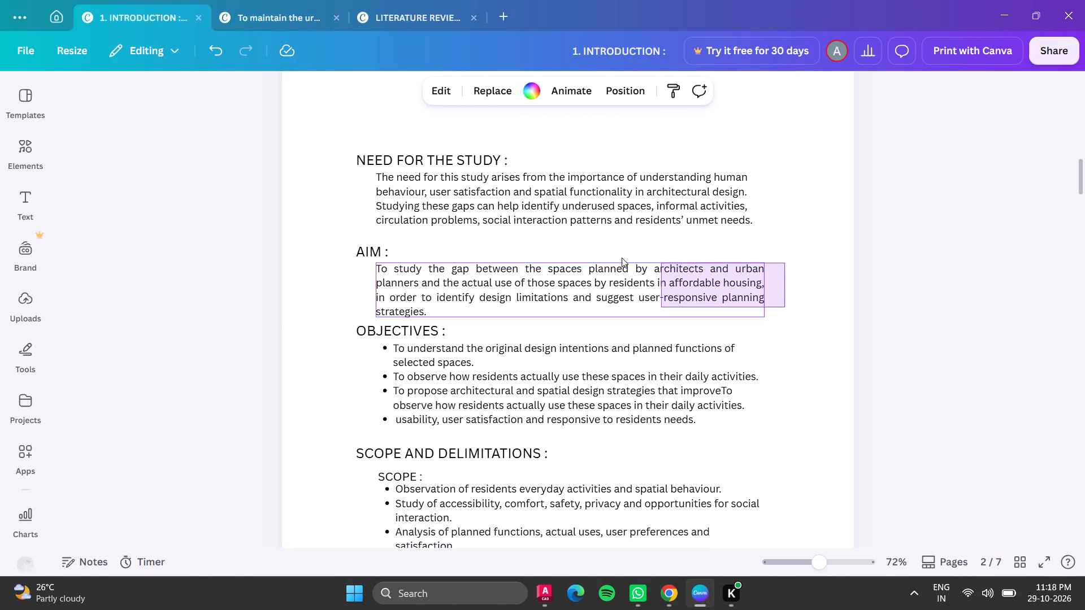
{"action": "left_click_drag", "start_coordinate": [622, 258], "coordinate": [402, 249]}
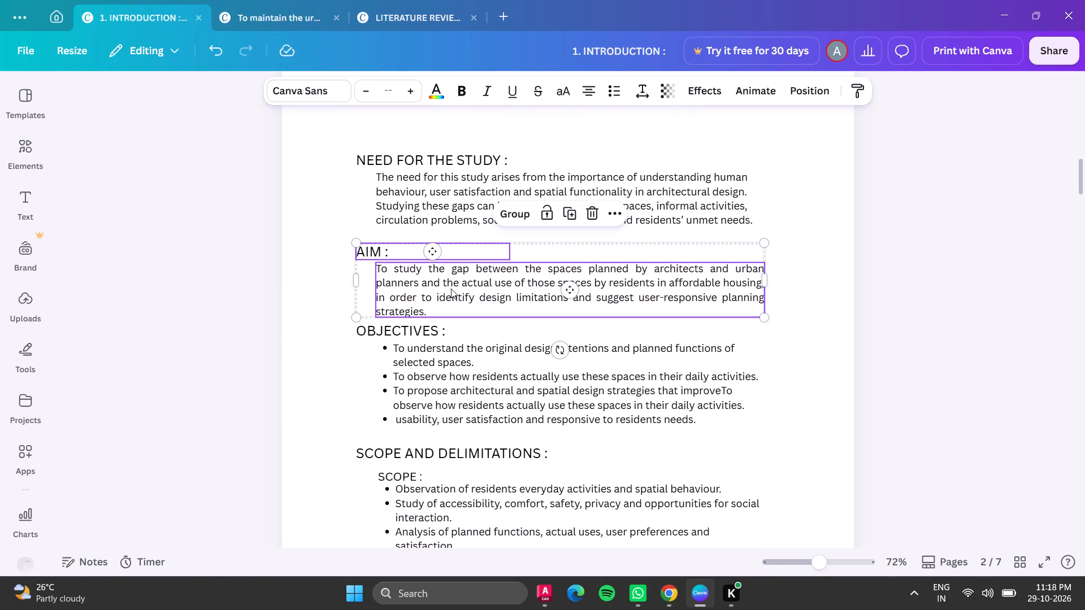
{"action": "key", "text": "ctrl+c"}
{"action": "scroll", "coordinate": [465, 289], "scroll_direction": "up", "scroll_amount": 10}
{"action": "left_click", "coordinate": [483, 283]}
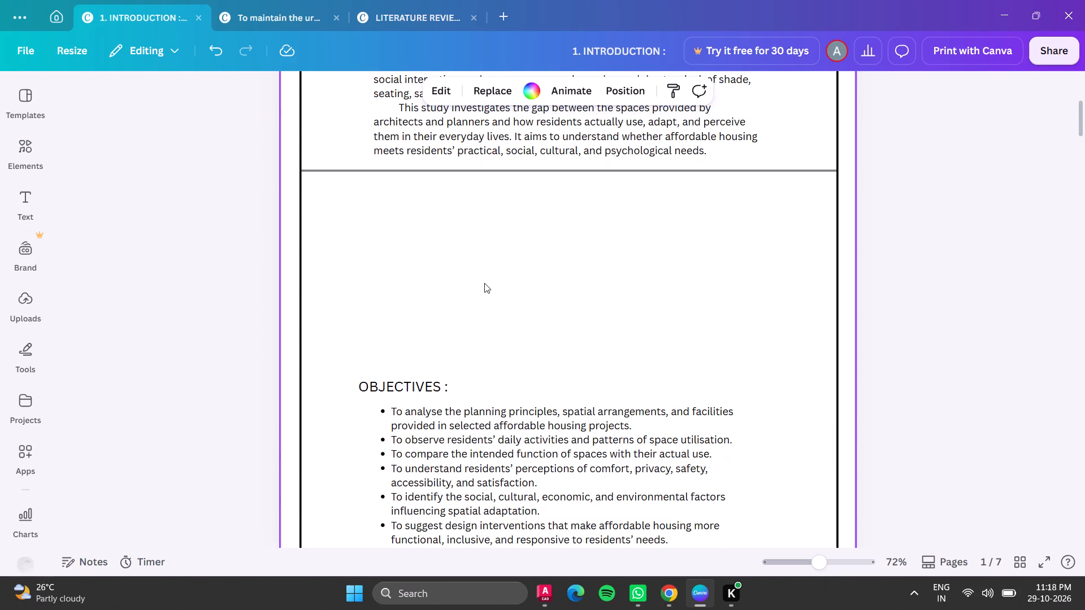
{"action": "key", "text": "ctrl+v"}
Position the pasted AIM heading and paragraph just below the introduction's divider, in line with the INTRODUCTION heading.
{"action": "left_click_drag", "start_coordinate": [669, 191], "coordinate": [662, 235]}
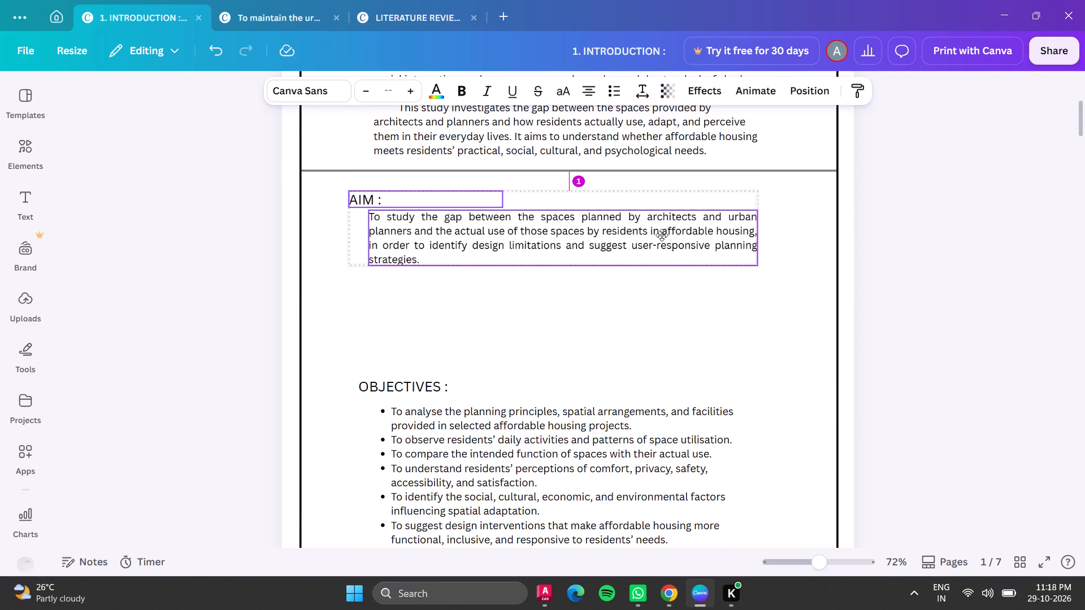
{"action": "left_click_drag", "start_coordinate": [662, 235], "coordinate": [666, 234]}
{"action": "scroll", "coordinate": [666, 234], "scroll_direction": "up", "scroll_amount": 3}
{"action": "scroll", "coordinate": [660, 262], "scroll_direction": "down", "scroll_amount": 1}
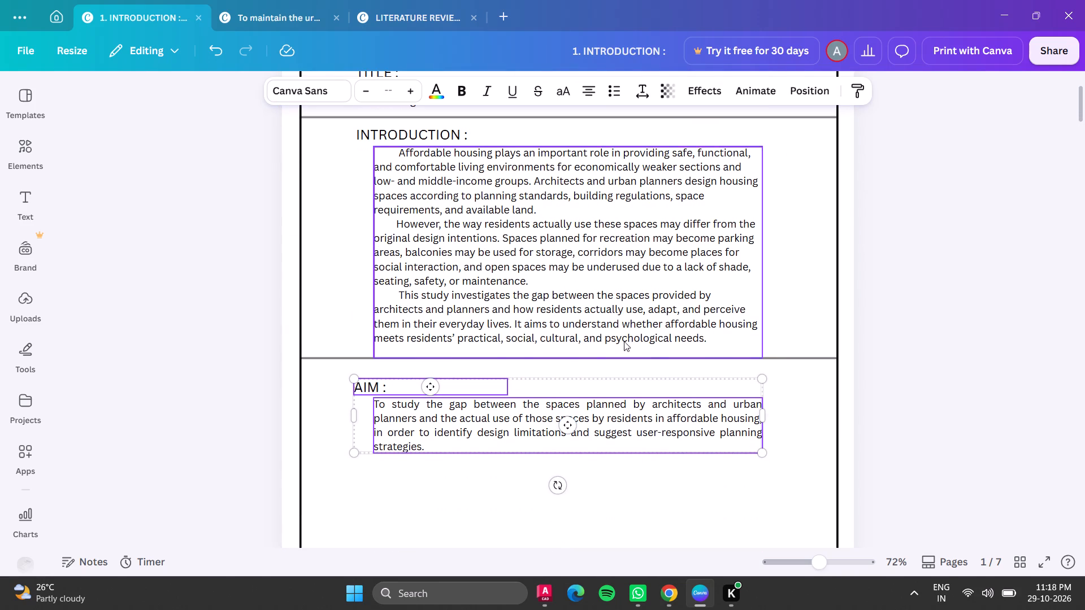
{"action": "left_click_drag", "start_coordinate": [614, 417], "coordinate": [607, 413]}
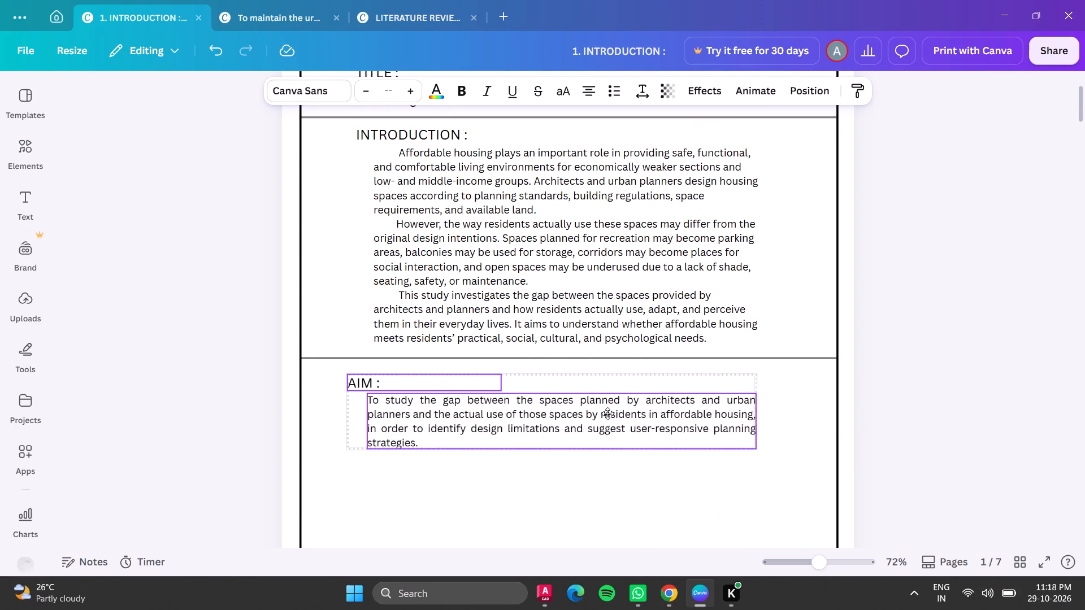
{"action": "left_click_drag", "start_coordinate": [607, 413], "coordinate": [616, 412]}
{"action": "left_click", "coordinate": [895, 434]}
Duplicate the divider line above AIM and place the copy just below the AIM paragraph.
{"action": "scroll", "coordinate": [895, 399], "scroll_direction": "down", "scroll_amount": 4}
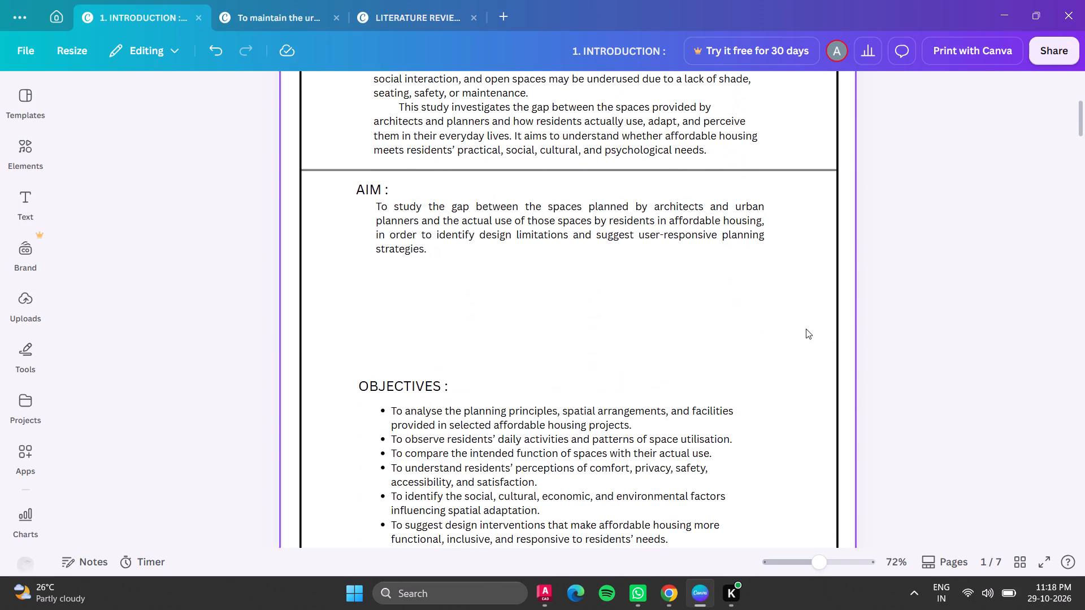
{"action": "left_click", "coordinate": [739, 172]}
{"action": "left_click", "coordinate": [574, 140]}
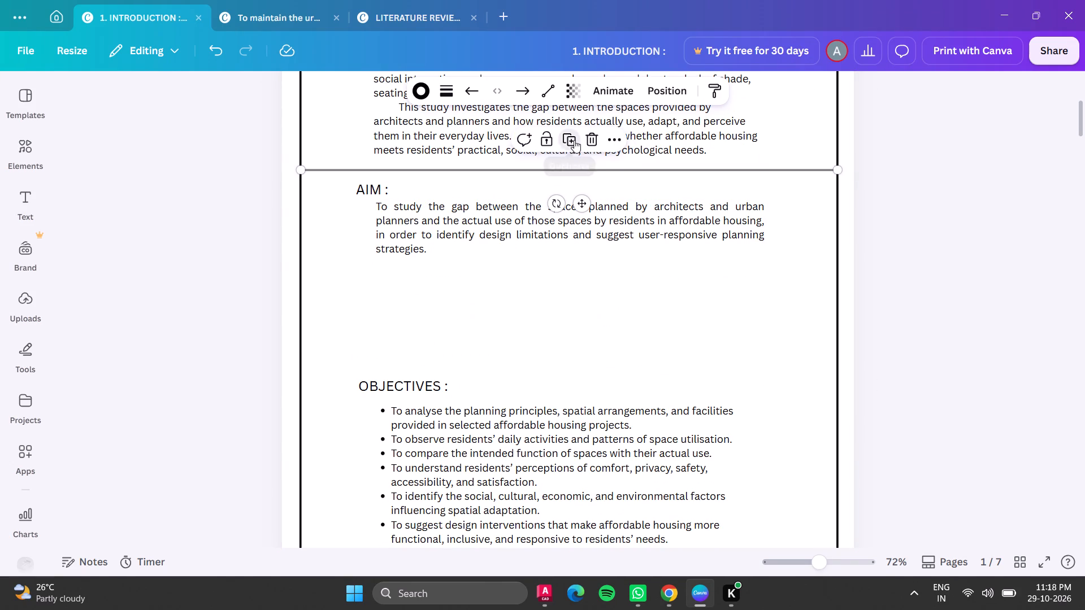
{"action": "left_click_drag", "start_coordinate": [572, 178], "coordinate": [566, 272]}
{"action": "left_click", "coordinate": [957, 299]}
Move the OBJECTIVES heading and bullet list up beneath the new divider, aligning the heading with AIM.
{"action": "scroll", "coordinate": [908, 272], "scroll_direction": "down", "scroll_amount": 3}
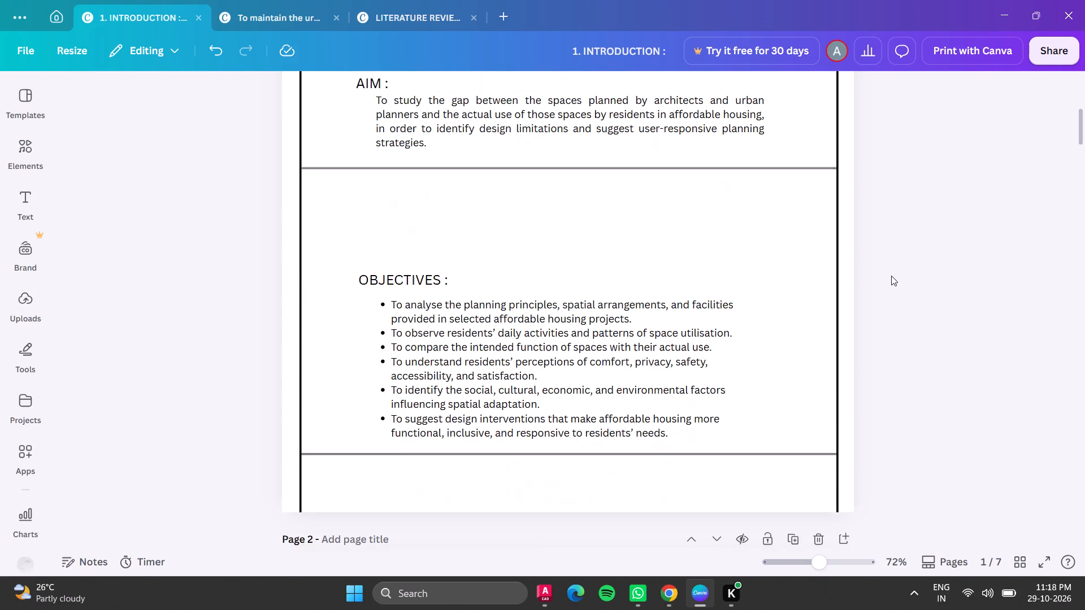
{"action": "left_click_drag", "start_coordinate": [796, 370], "coordinate": [417, 242]}
{"action": "left_click_drag", "start_coordinate": [502, 321], "coordinate": [506, 240]}
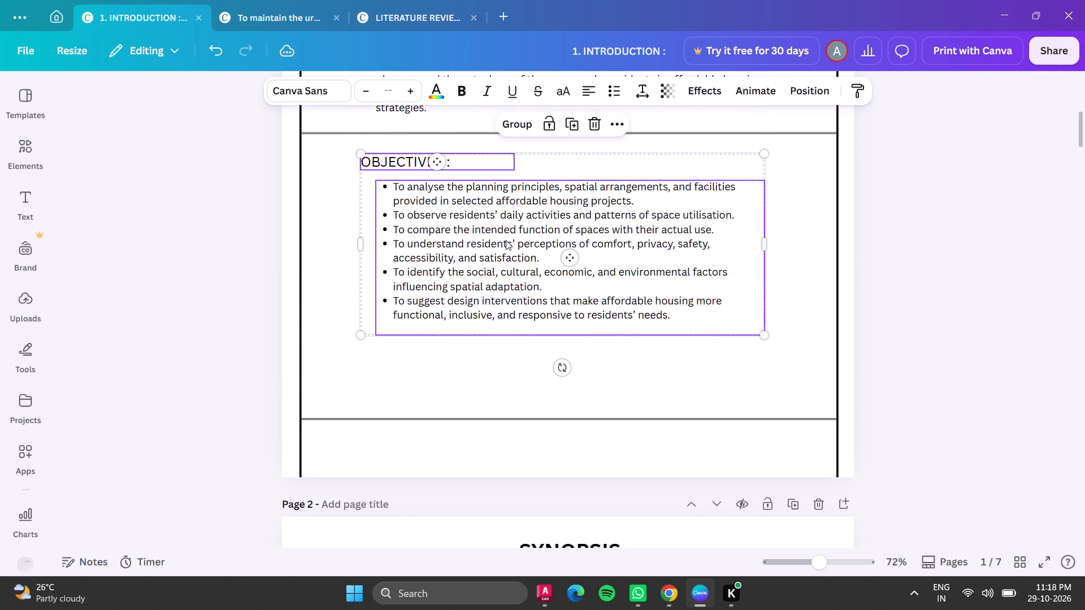
{"action": "scroll", "coordinate": [507, 244], "scroll_direction": "up", "scroll_amount": 3}
{"action": "scroll", "coordinate": [517, 436], "scroll_direction": "down", "scroll_amount": 1}
{"action": "left_click_drag", "start_coordinate": [544, 432], "coordinate": [540, 432]}
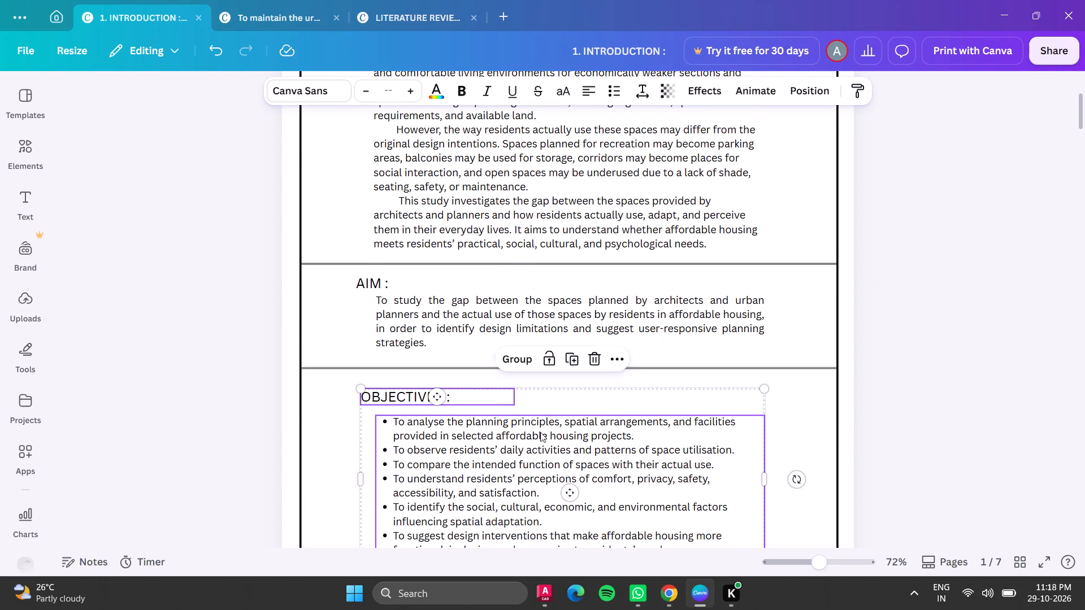
{"action": "left_click_drag", "start_coordinate": [540, 432], "coordinate": [536, 424]}
{"action": "left_click", "coordinate": [926, 372]}
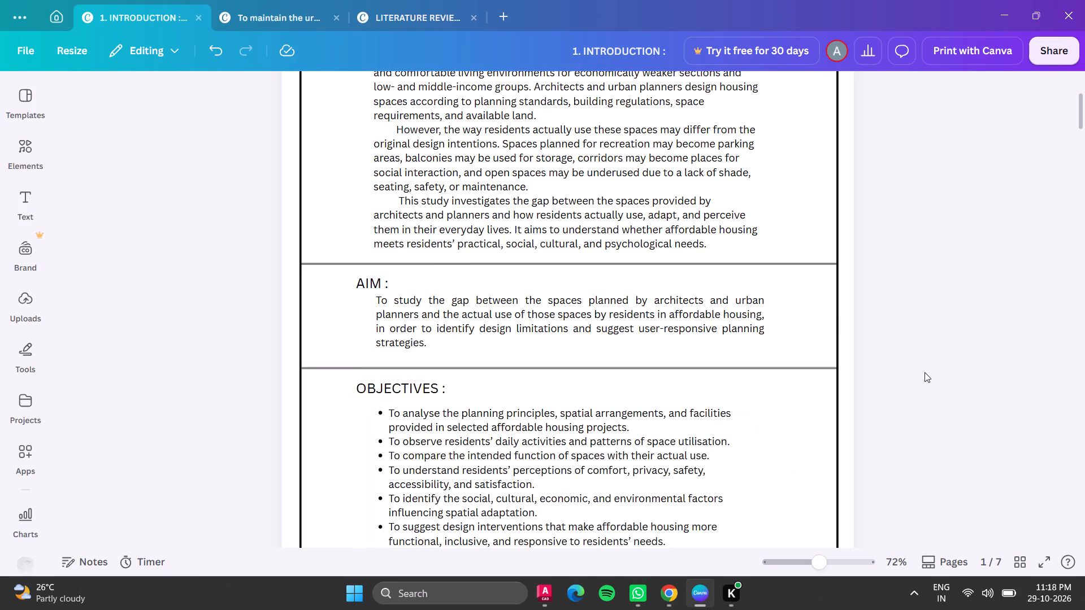
{"action": "scroll", "coordinate": [922, 366], "scroll_direction": "down", "scroll_amount": 4}
{"action": "left_click_drag", "start_coordinate": [784, 382], "coordinate": [407, 197]}
{"action": "left_click", "coordinate": [480, 235]}
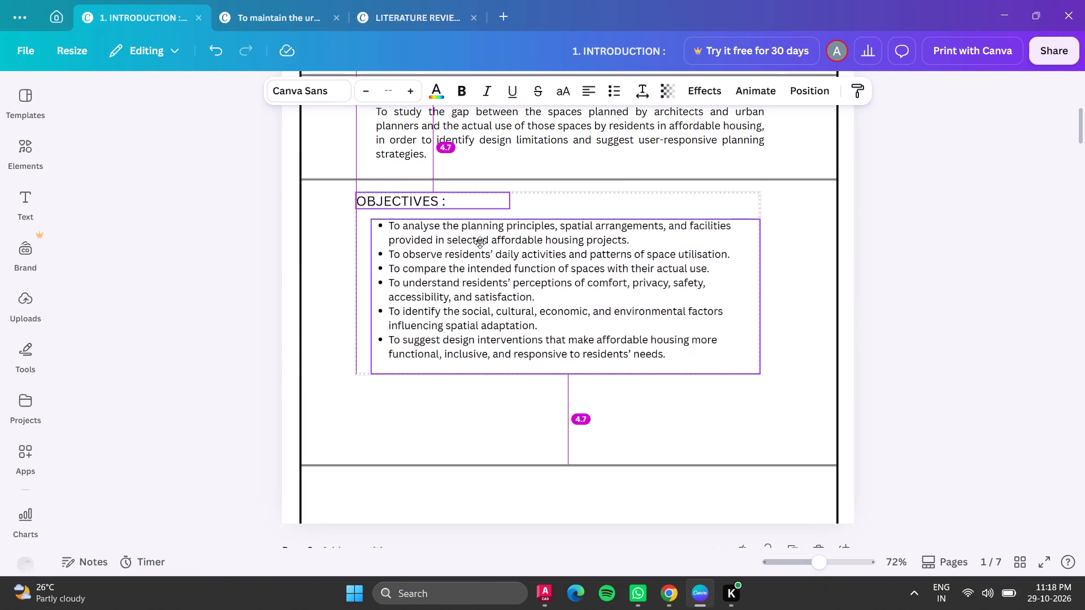
{"action": "left_click", "coordinate": [1007, 269]}
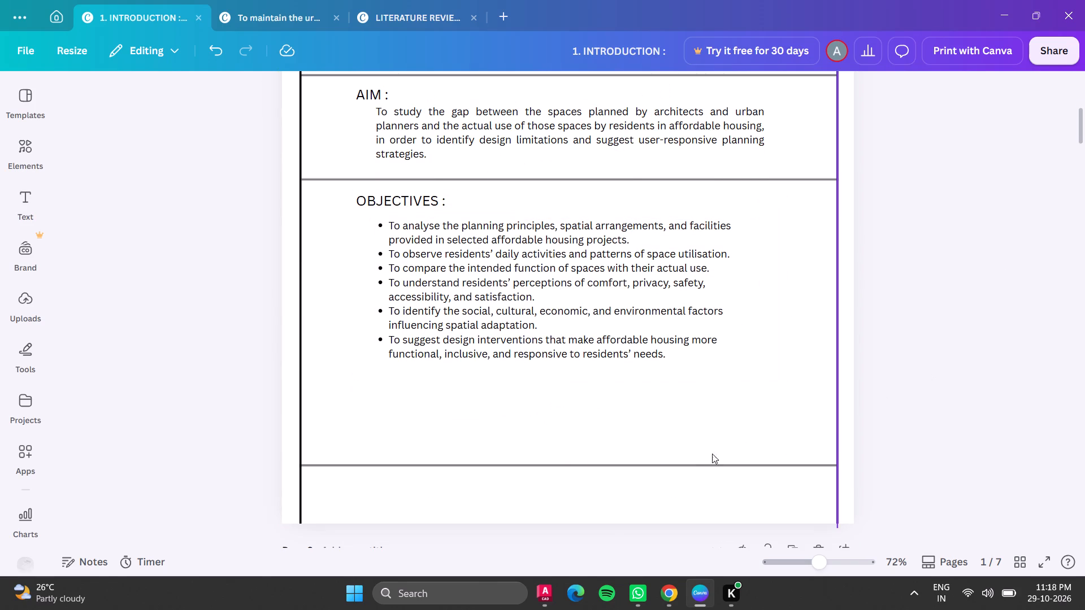
Move the bottom divider line on page 1 up to just below the OBJECTIVES bullet list.
{"action": "left_click", "coordinate": [700, 464]}
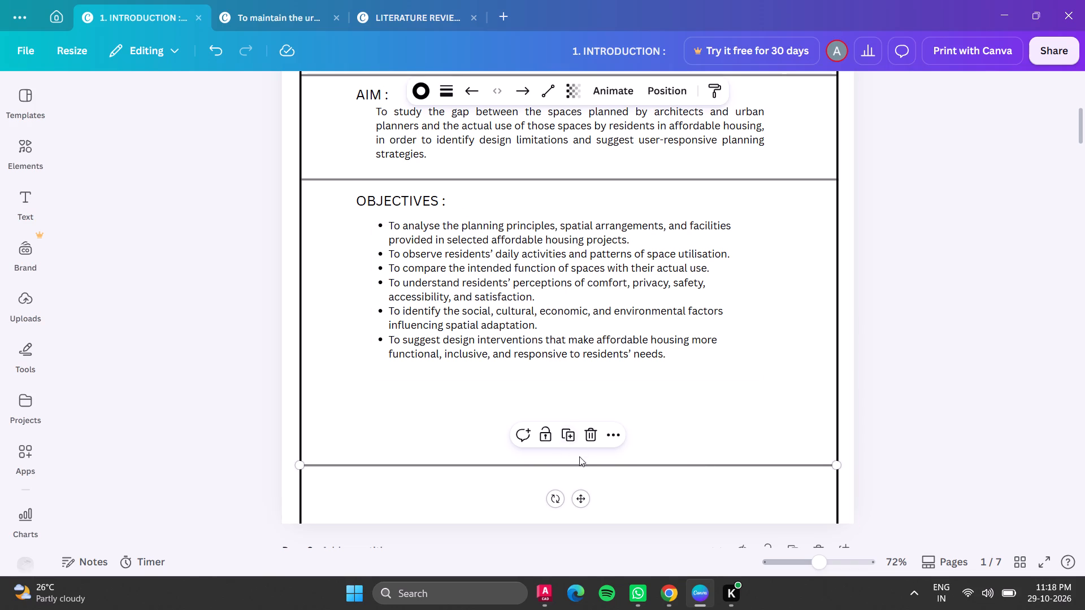
{"action": "left_click_drag", "start_coordinate": [576, 465], "coordinate": [577, 384]}
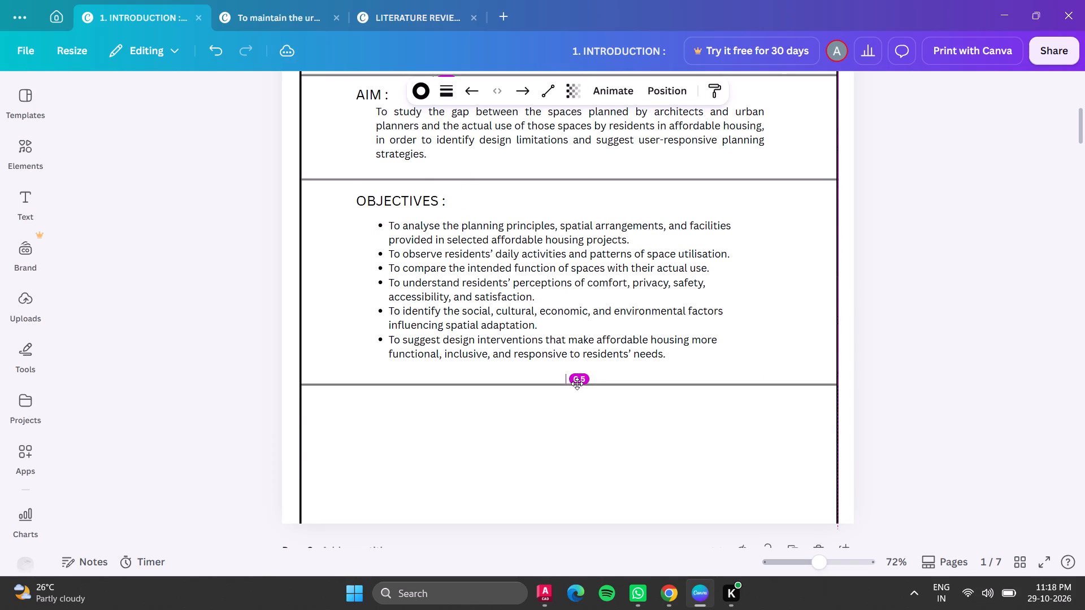
{"action": "left_click_drag", "start_coordinate": [577, 384], "coordinate": [577, 378]}
{"action": "left_click_drag", "start_coordinate": [809, 557], "coordinate": [797, 557]}
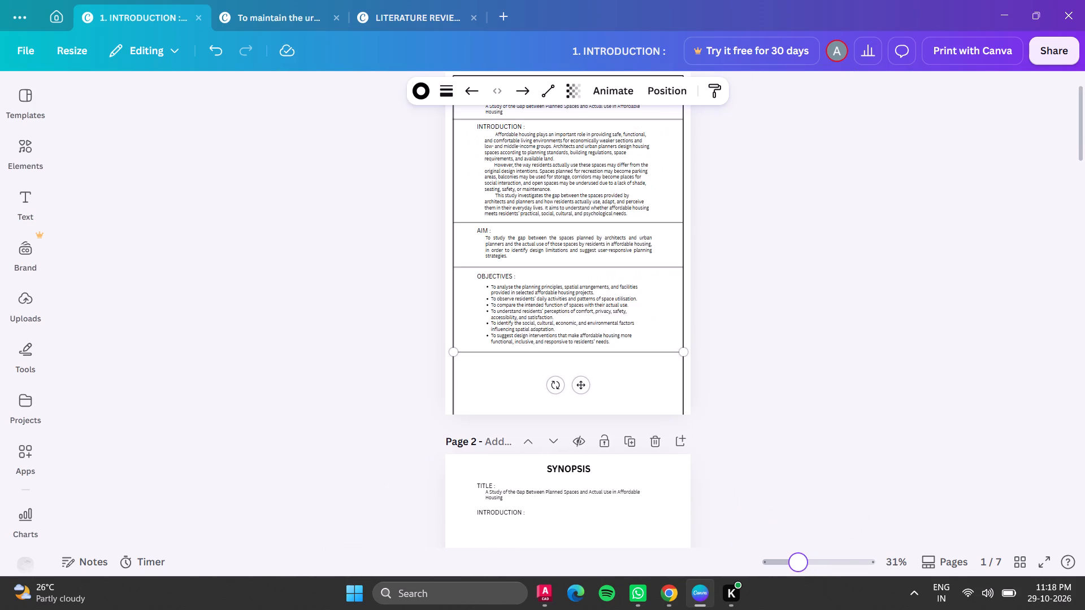
{"action": "left_click_drag", "start_coordinate": [797, 557], "coordinate": [797, 554]}
{"action": "left_click", "coordinate": [802, 358]}
{"action": "scroll", "coordinate": [775, 282], "scroll_direction": "up", "scroll_amount": 2}
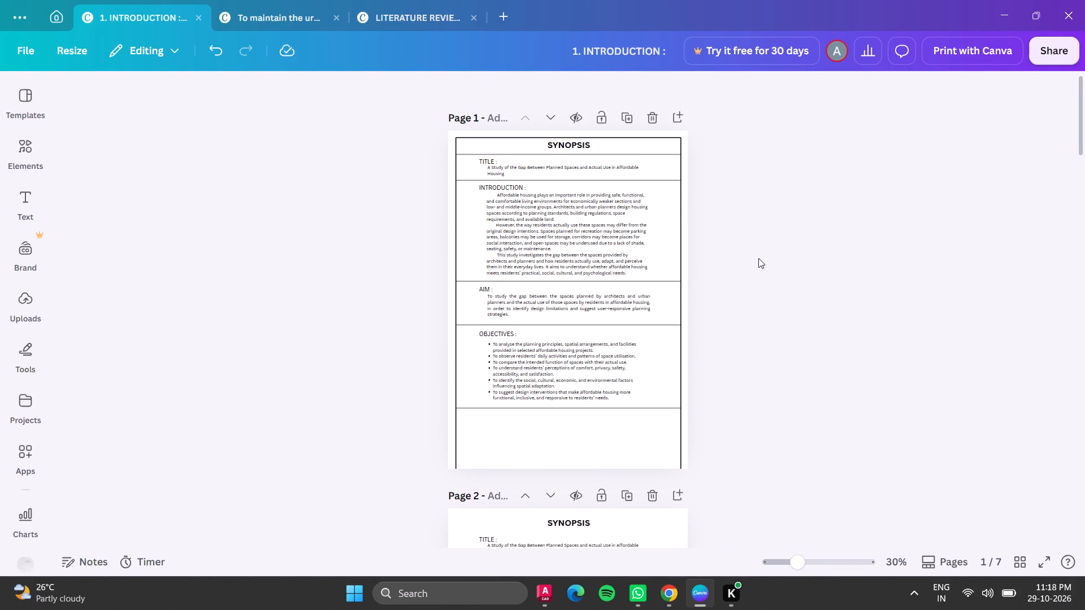
{"action": "scroll", "coordinate": [776, 271], "scroll_direction": "up", "scroll_amount": 2}
Duplicate the frame's top border line on page 1 and place the copy near the page's lower edge as the bottom border.
{"action": "scroll", "coordinate": [781, 339], "scroll_direction": "down", "scroll_amount": 5}
{"action": "scroll", "coordinate": [780, 320], "scroll_direction": "up", "scroll_amount": 4}
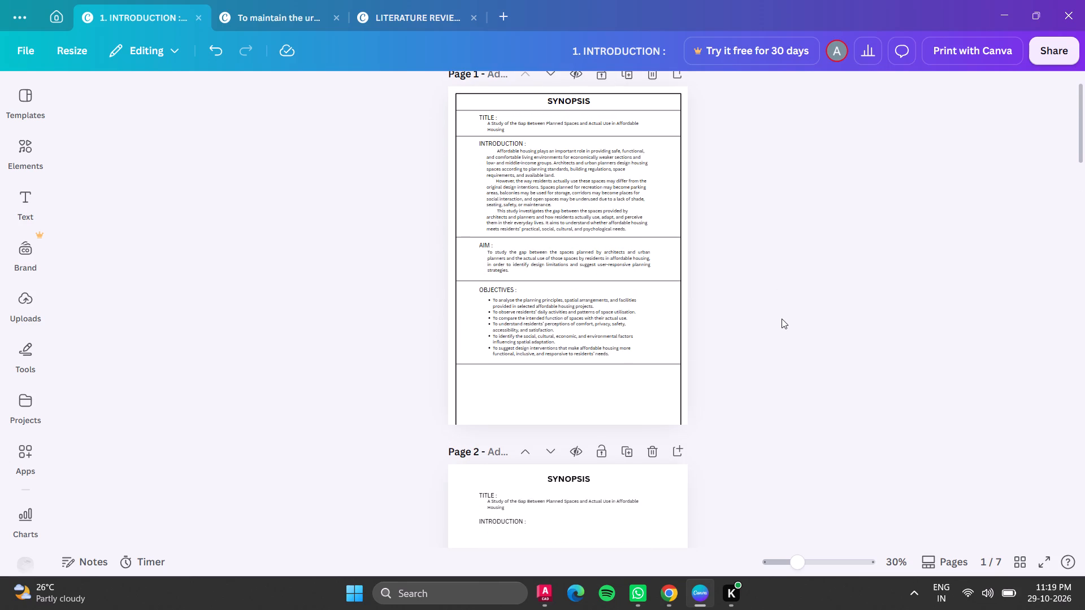
{"action": "left_click", "coordinate": [624, 95]}
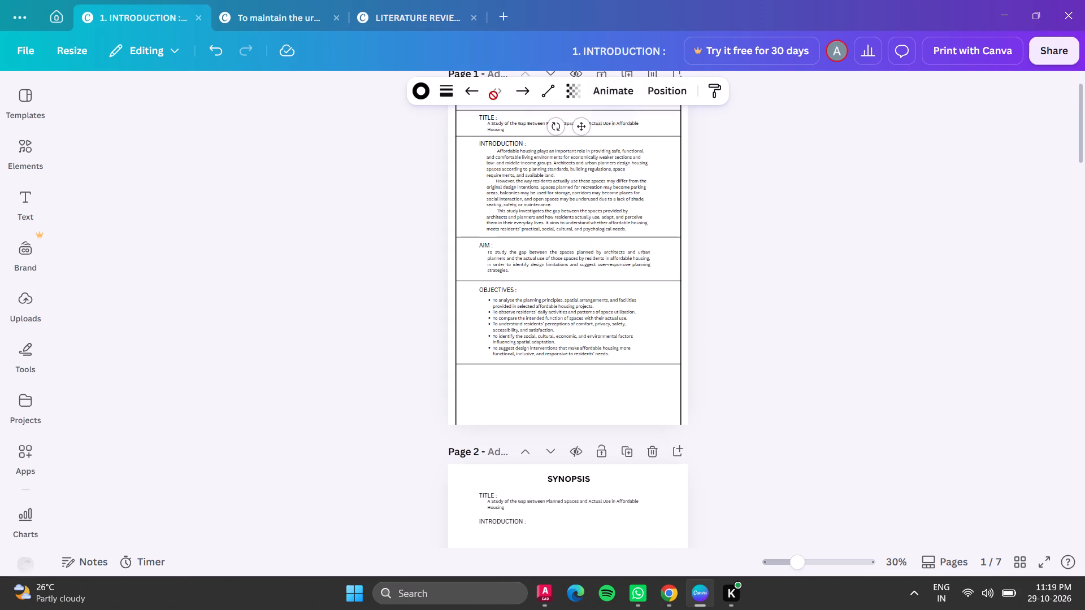
{"action": "scroll", "coordinate": [720, 160], "scroll_direction": "up", "scroll_amount": 5}
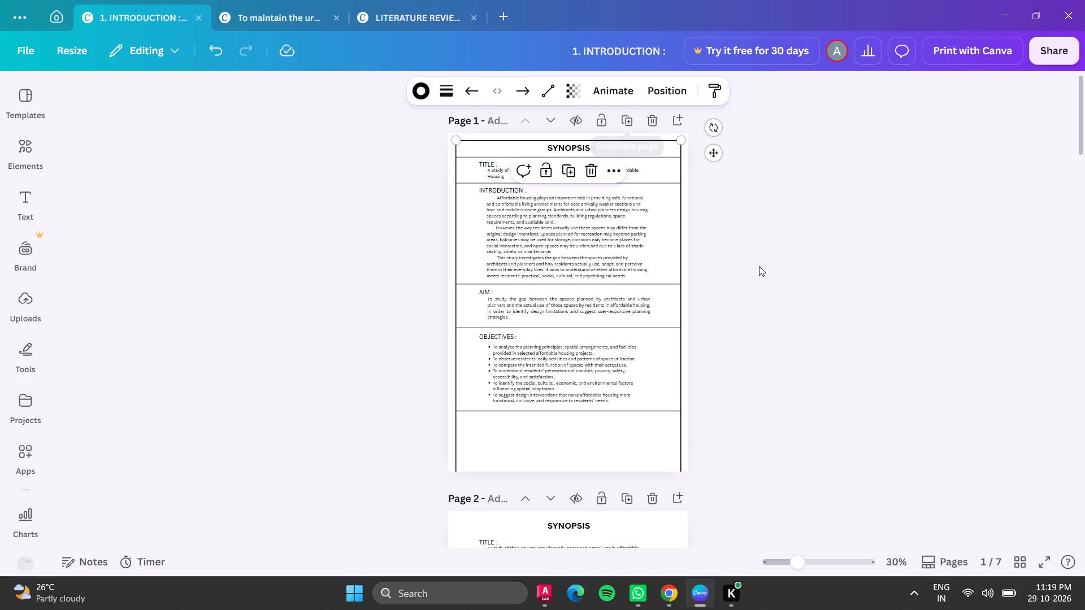
{"action": "left_click", "coordinate": [566, 166]}
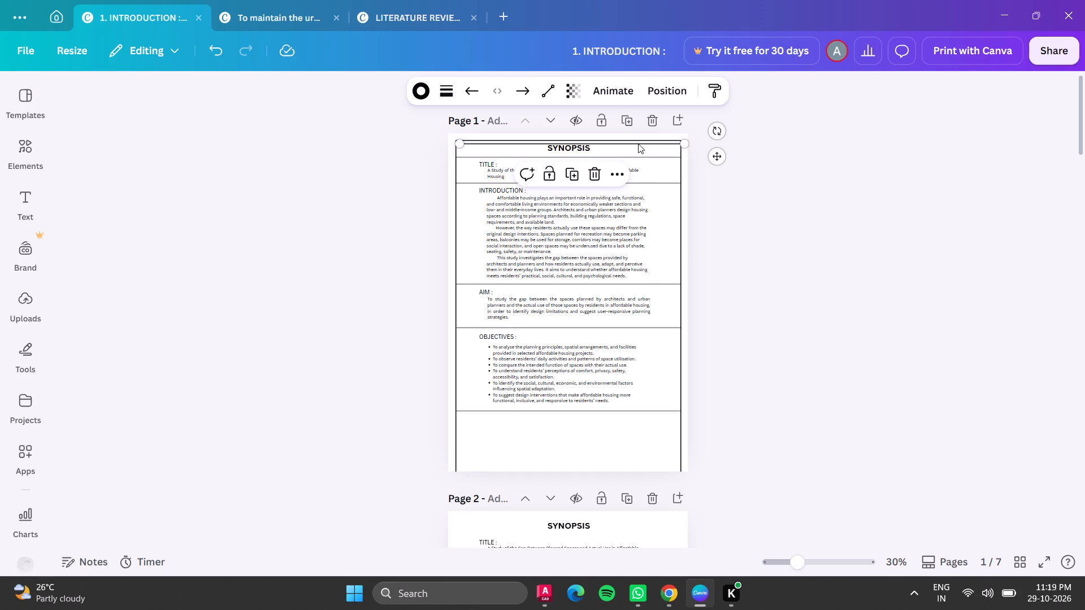
{"action": "left_click_drag", "start_coordinate": [633, 140], "coordinate": [618, 398]}
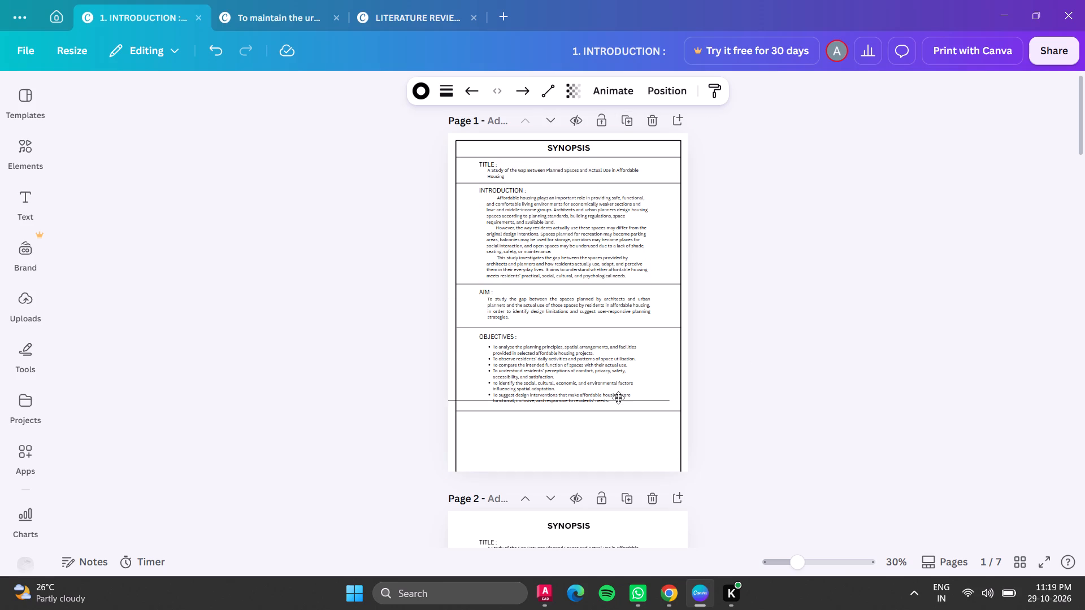
{"action": "left_click_drag", "start_coordinate": [618, 398], "coordinate": [631, 454]}
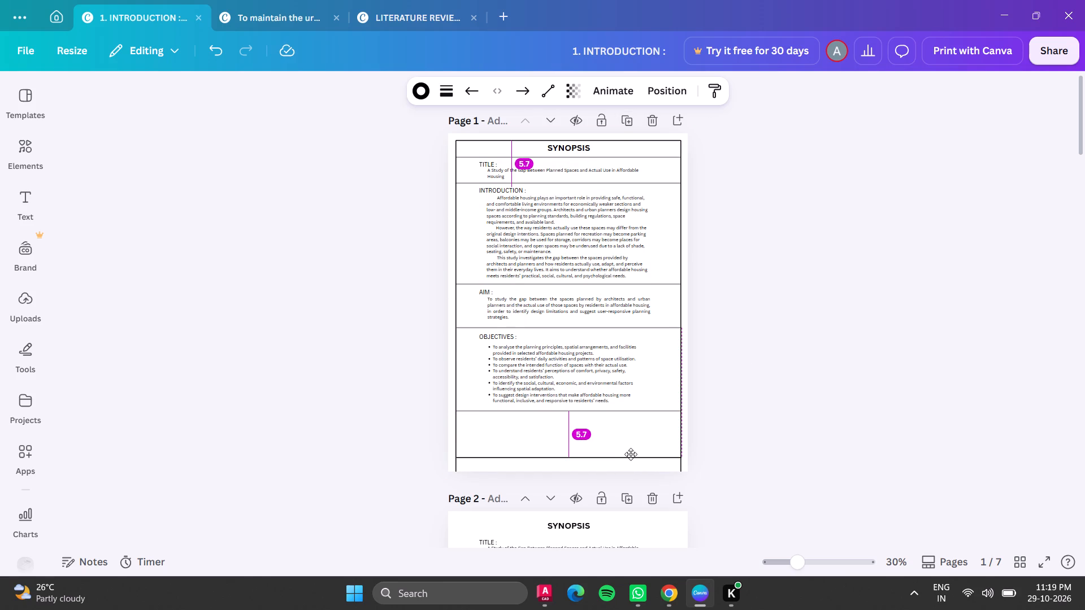
{"action": "left_click_drag", "start_coordinate": [631, 454], "coordinate": [631, 459]}
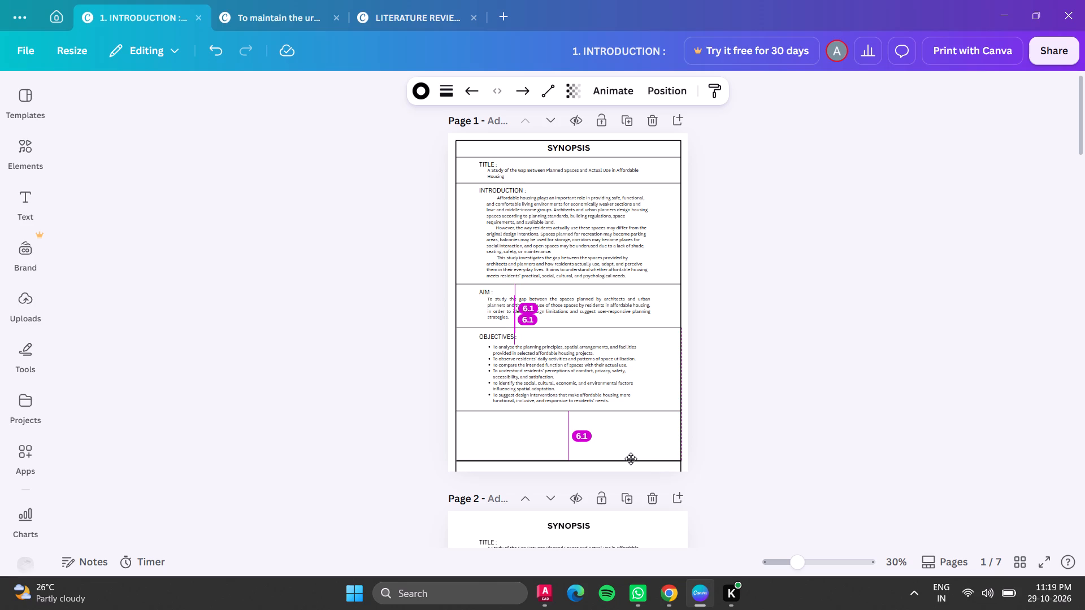
{"action": "left_click_drag", "start_coordinate": [631, 459], "coordinate": [631, 460]}
{"action": "left_click", "coordinate": [796, 459]}
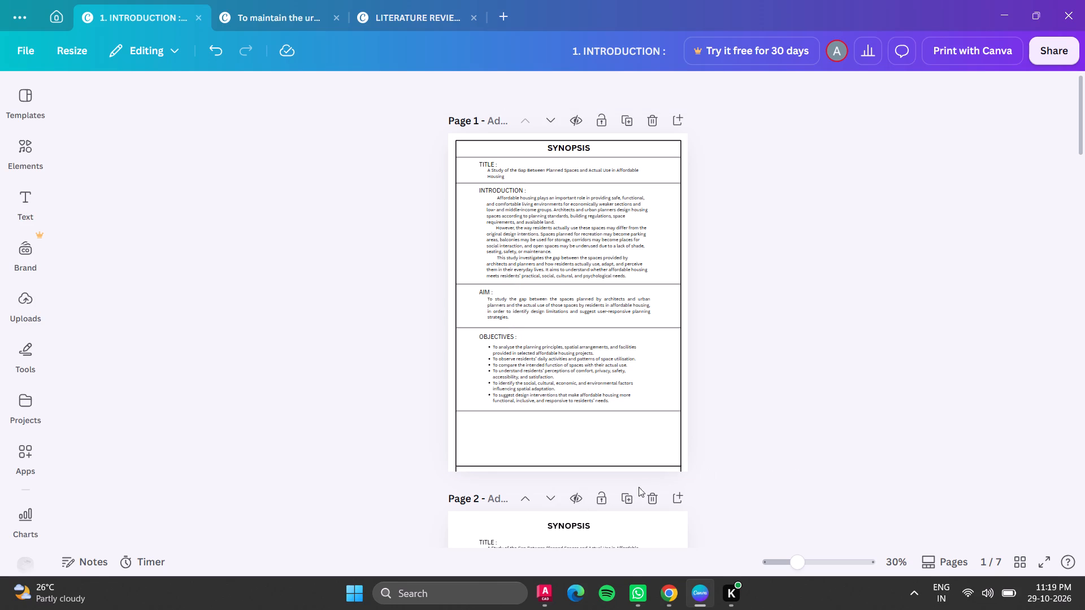
Shorten the two vertical border lines on page 1 so both end exactly at the bottom border line.
{"action": "scroll", "coordinate": [634, 491], "scroll_direction": "up", "scroll_amount": 3}
{"action": "left_click_drag", "start_coordinate": [797, 565], "coordinate": [816, 565]}
{"action": "scroll", "coordinate": [780, 480], "scroll_direction": "down", "scroll_amount": 5}
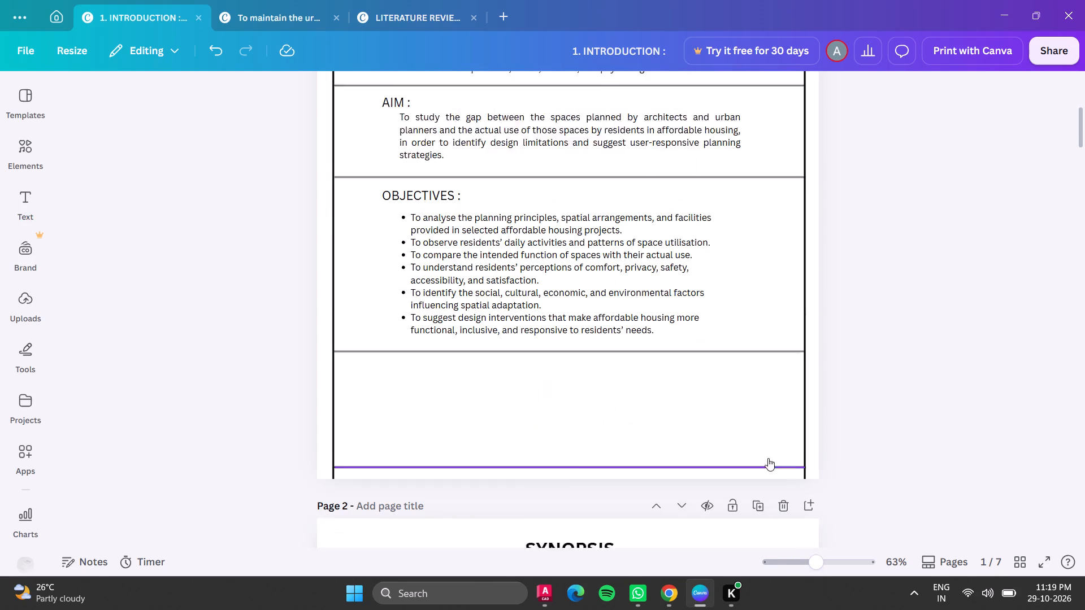
{"action": "left_click", "coordinate": [804, 380]}
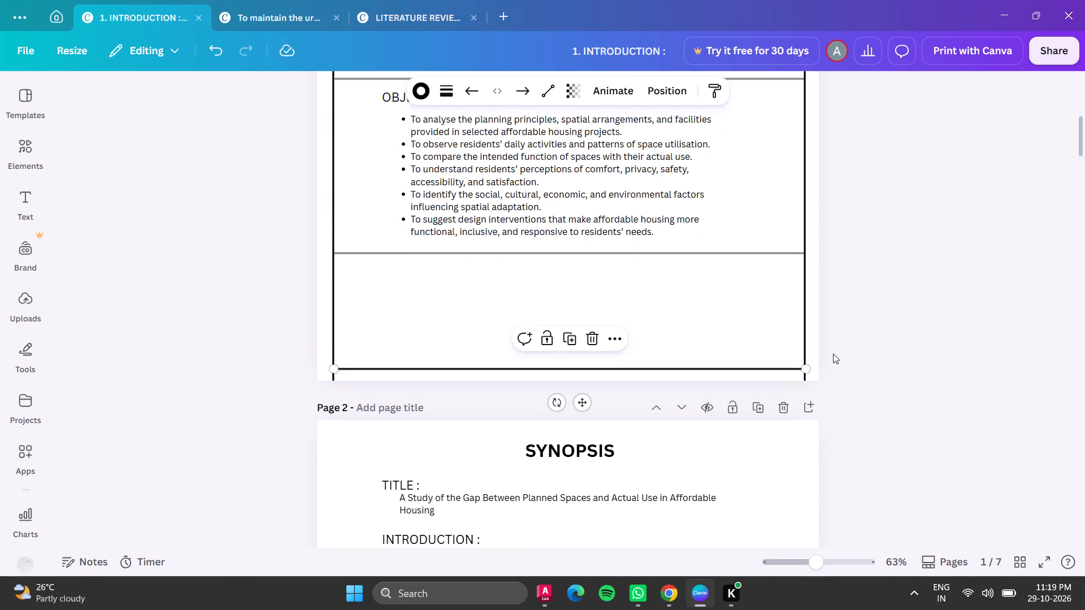
{"action": "left_click", "coordinate": [881, 339]}
{"action": "left_click", "coordinate": [803, 339]}
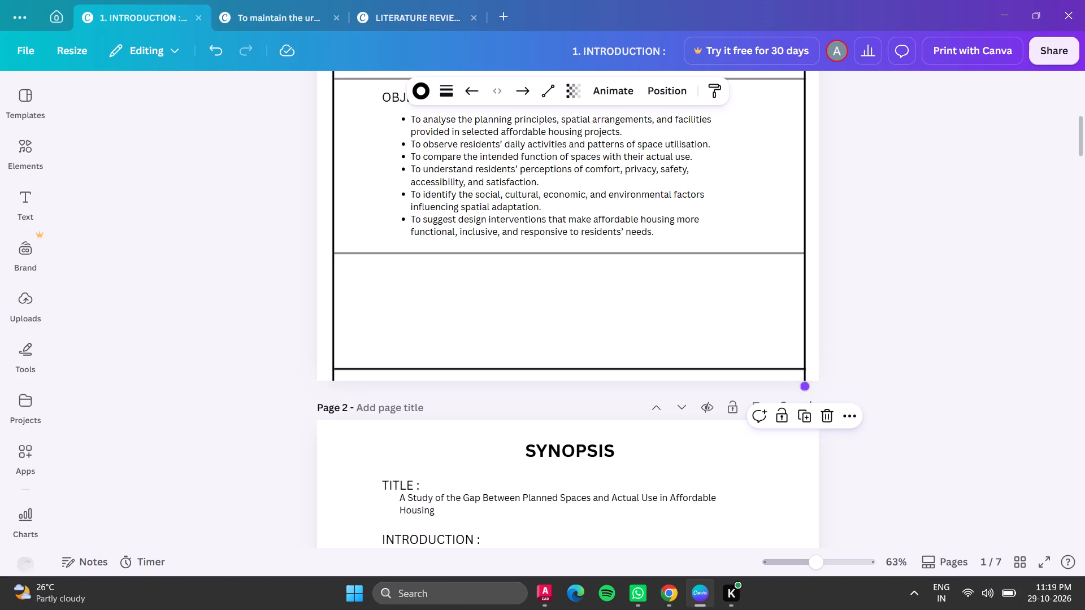
{"action": "left_click_drag", "start_coordinate": [806, 389], "coordinate": [809, 372]}
{"action": "left_click", "coordinate": [849, 374]}
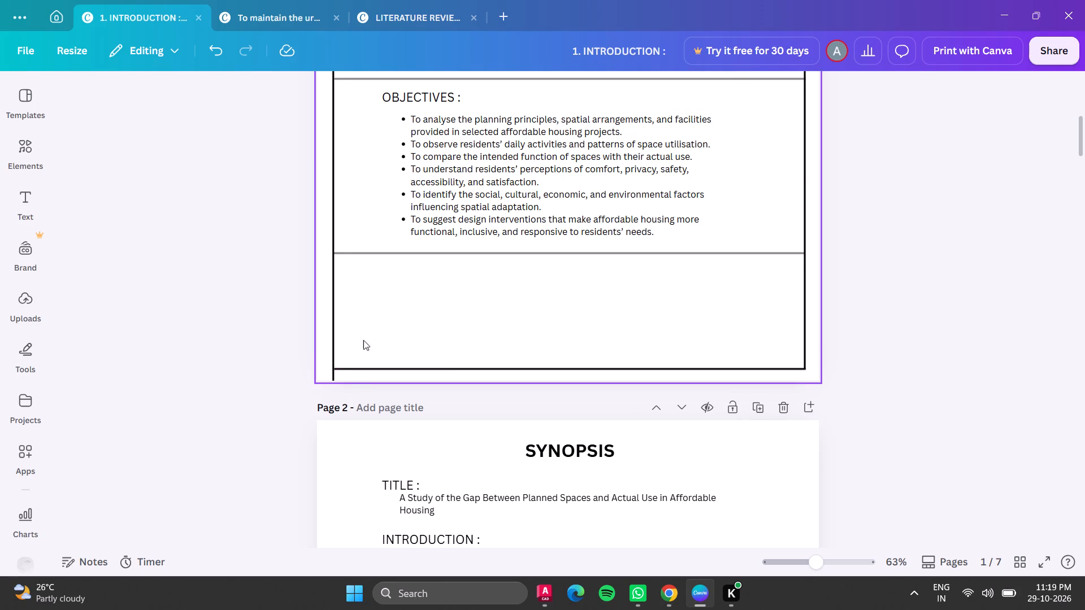
{"action": "left_click", "coordinate": [338, 348]}
{"action": "left_click_drag", "start_coordinate": [331, 416], "coordinate": [332, 384]}
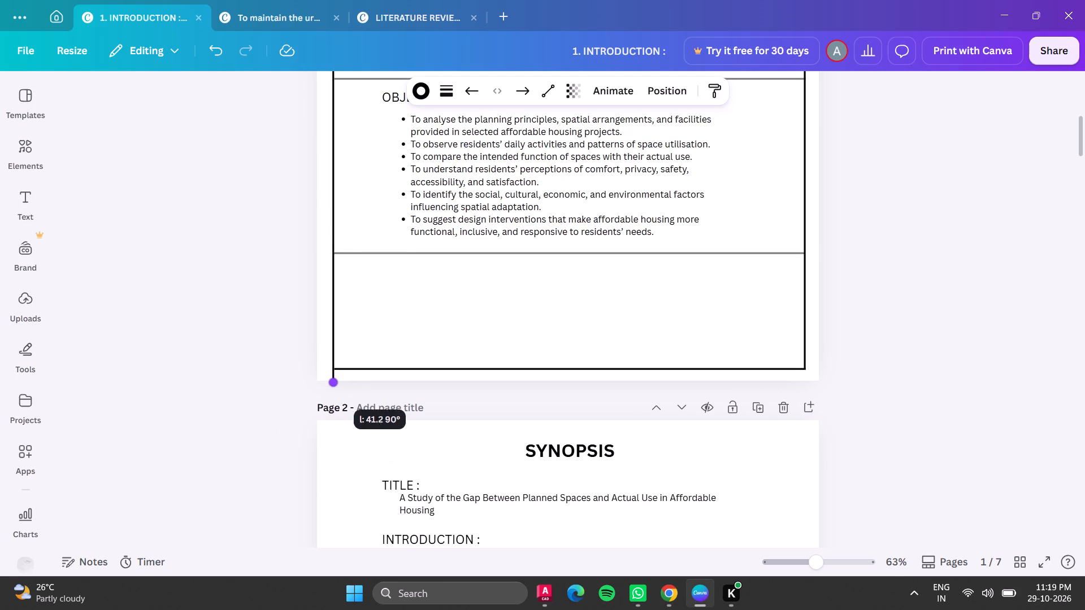
{"action": "left_click_drag", "start_coordinate": [332, 384], "coordinate": [332, 367]}
{"action": "left_click", "coordinate": [976, 341]}
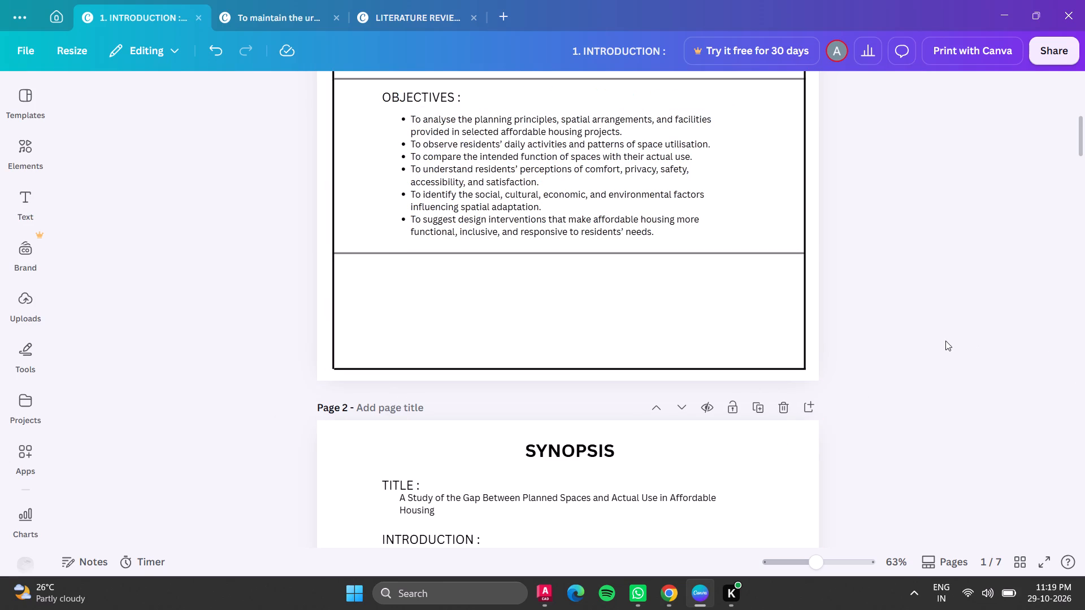
{"action": "left_click_drag", "start_coordinate": [814, 559], "coordinate": [794, 562]}
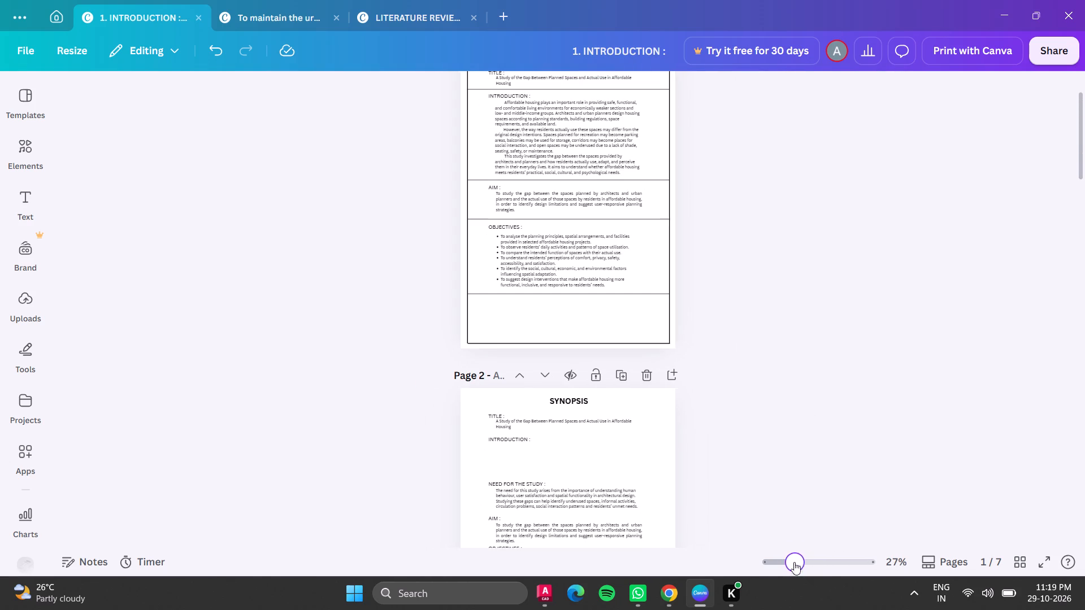
{"action": "left_click", "coordinate": [869, 316]}
{"action": "scroll", "coordinate": [834, 324], "scroll_direction": "down", "scroll_amount": 2}
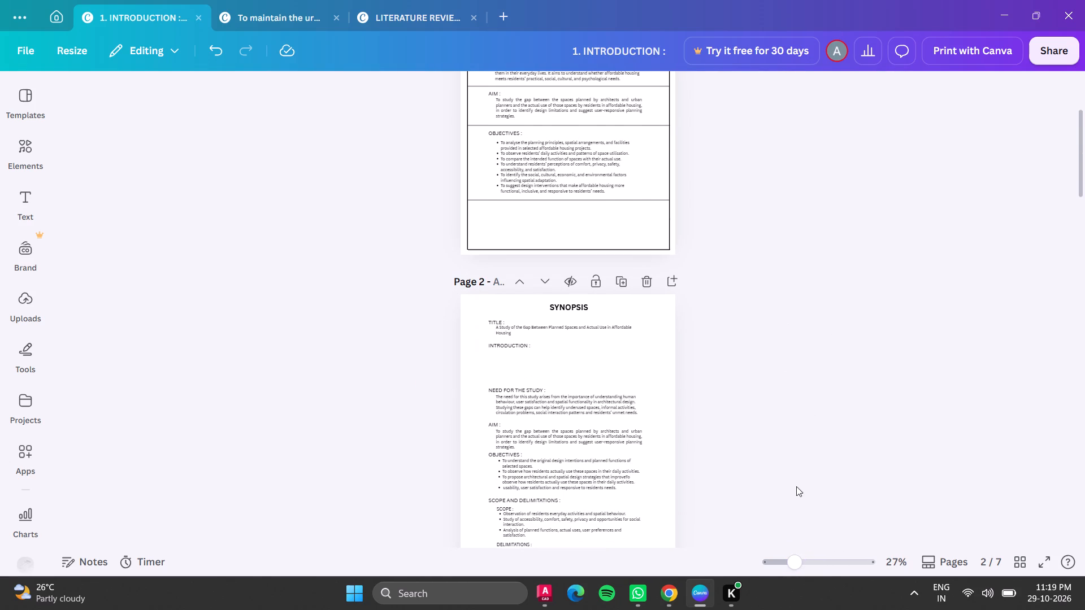